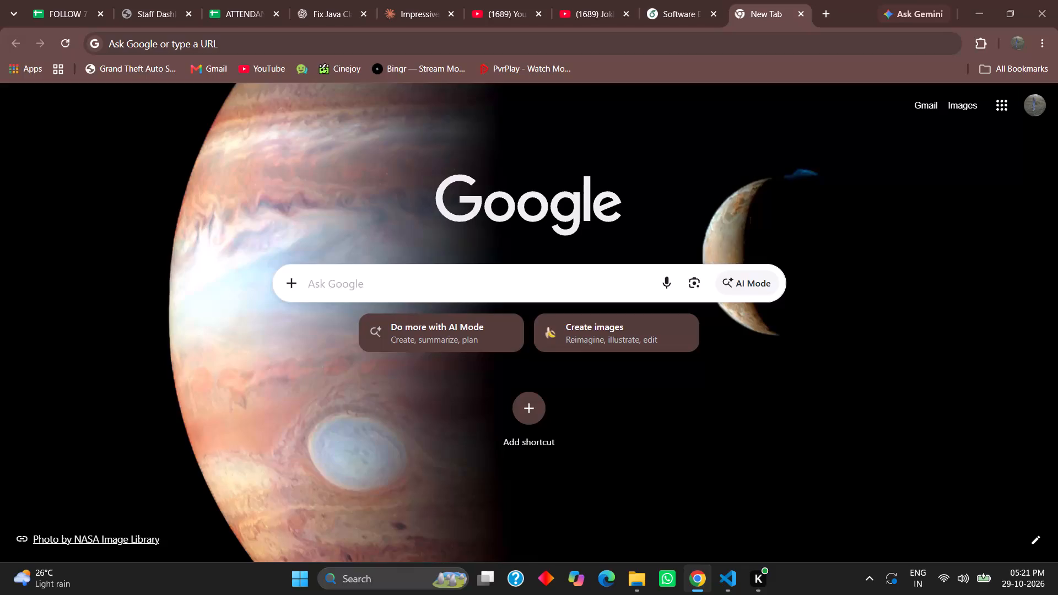
Switch to the FOLLOW 7 spreadsheet and select the VPN CITY cell D3 on the 6. Umer sheet.
{"action": "left_click", "coordinate": [77, 0]}
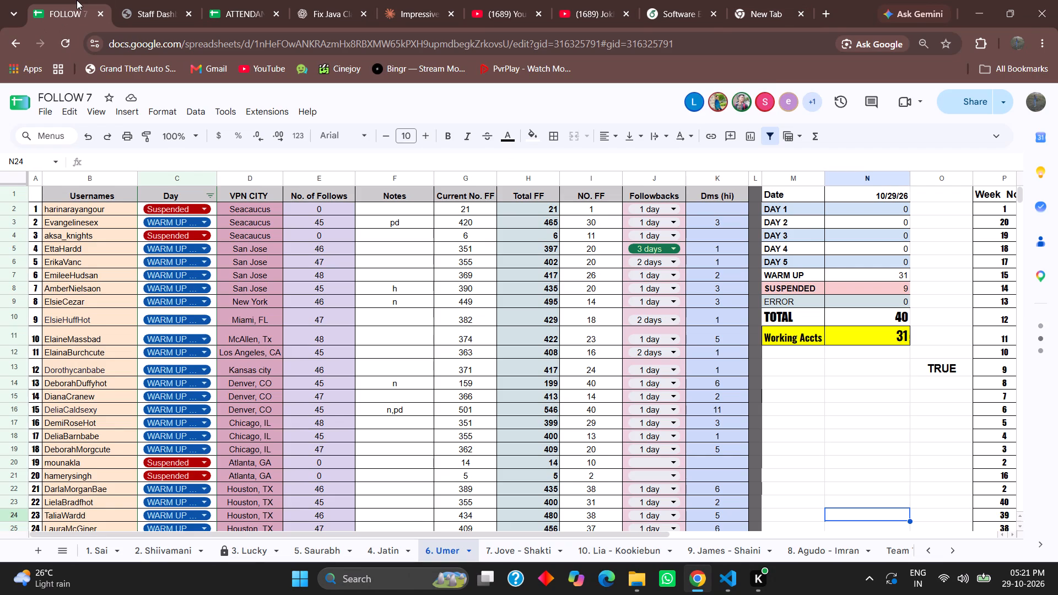
{"action": "left_click", "coordinate": [256, 225]}
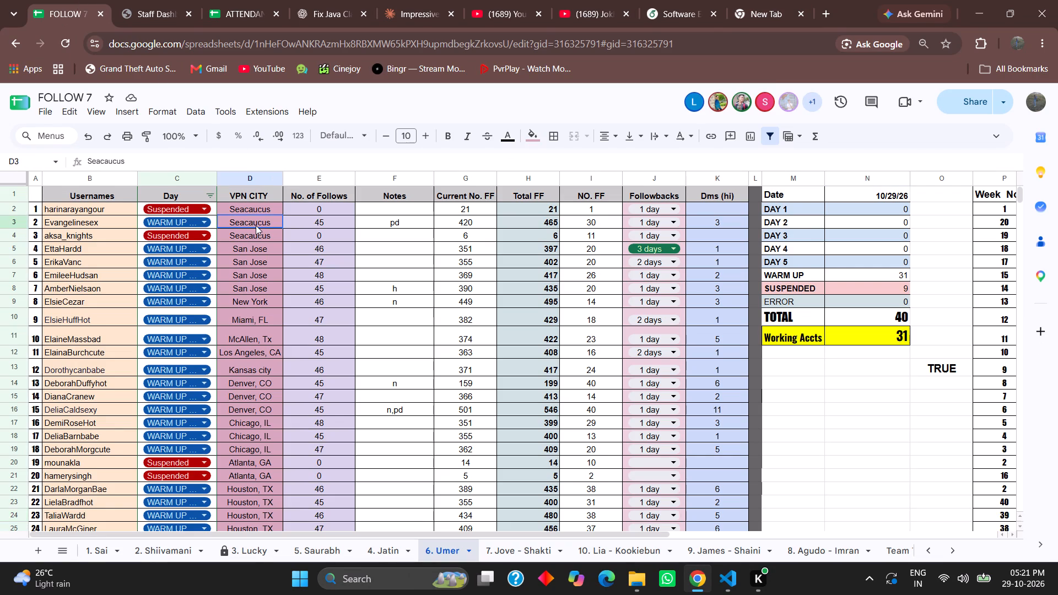
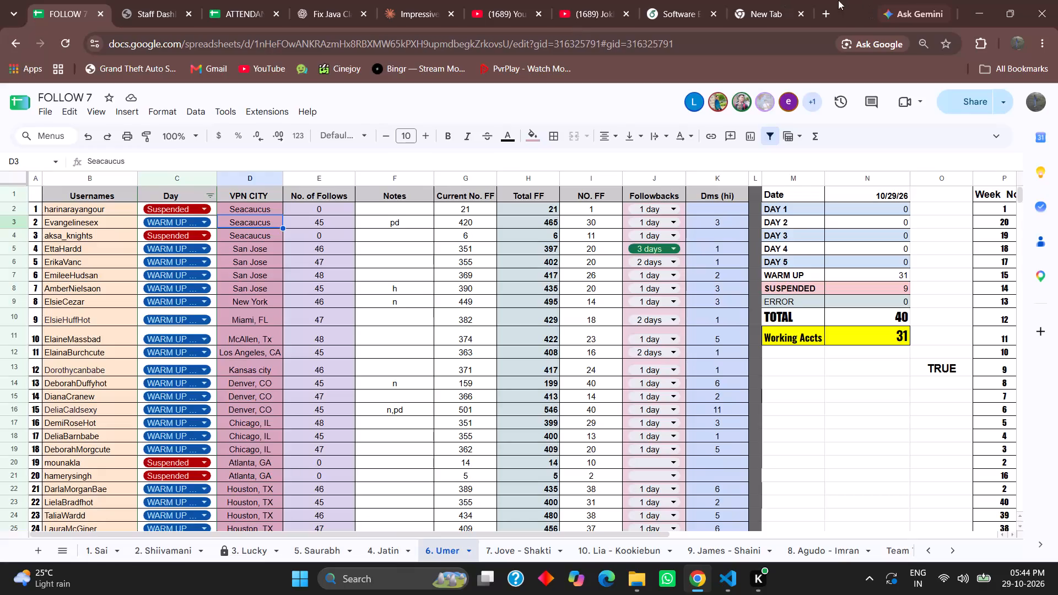
Switch from the FOLLOW 7 spreadsheet to the already open blank New Tab page with the Google search.
{"action": "left_click", "coordinate": [767, 0]}
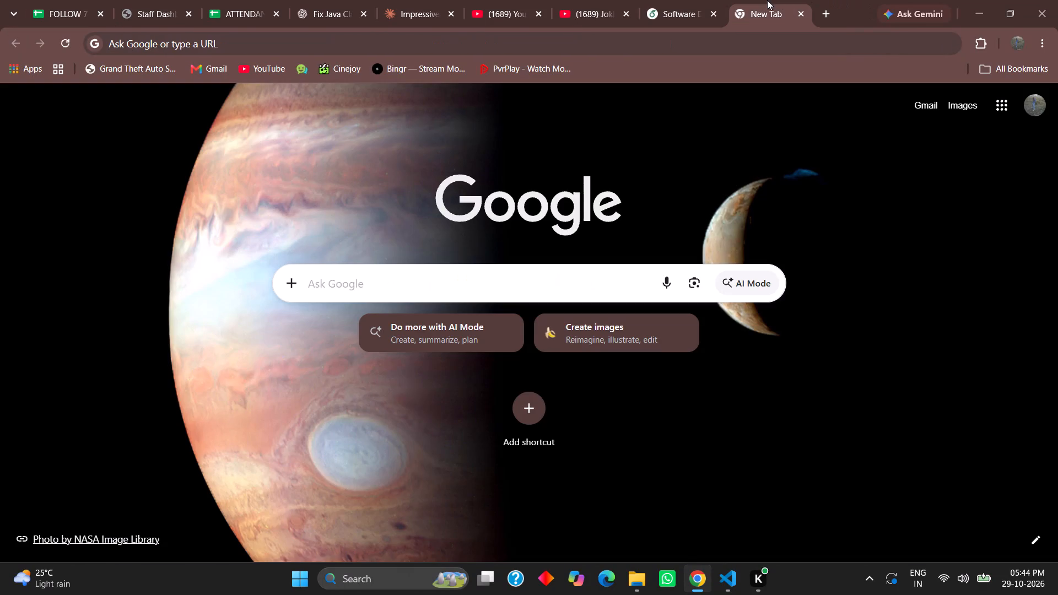
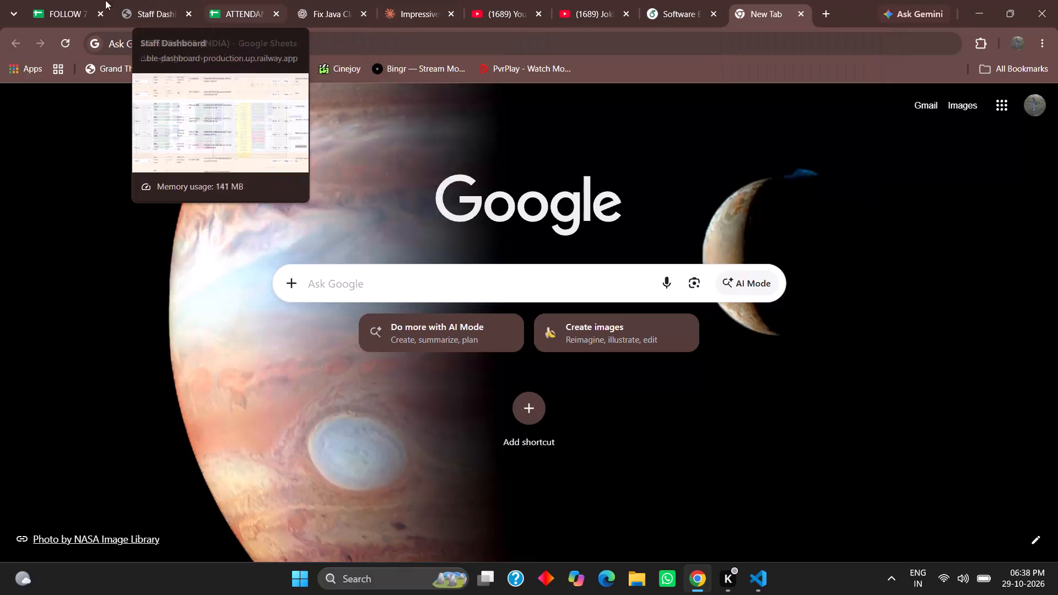
Return to the FOLLOW 7 spreadsheet and select the Current No. FF cell in row 3 of the 6. Umer sheet.
{"action": "left_click", "coordinate": [27, 0]}
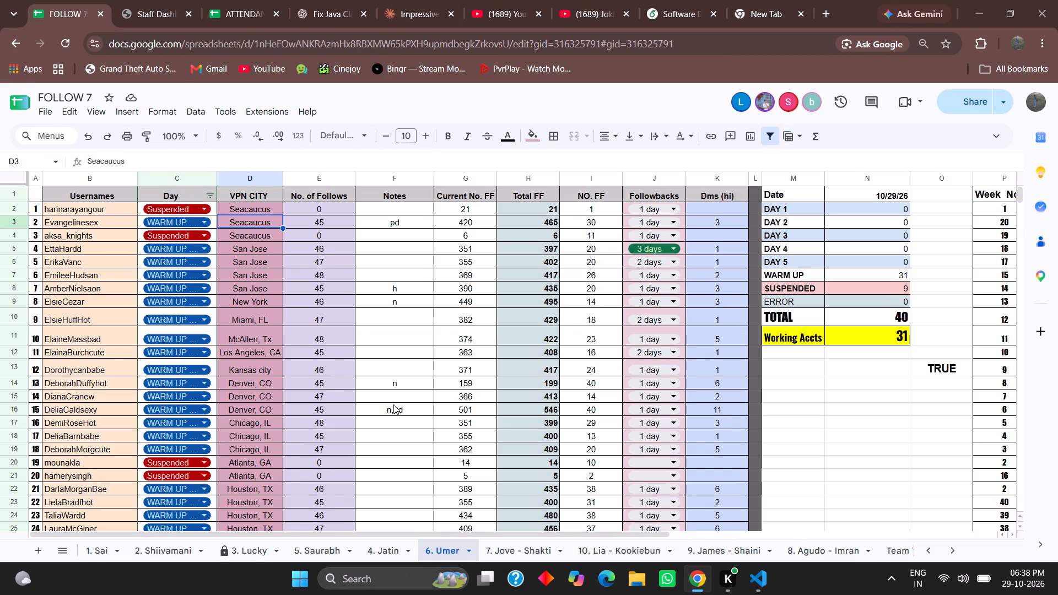
{"action": "key", "text": "Right"}
{"action": "key", "text": "Right"}
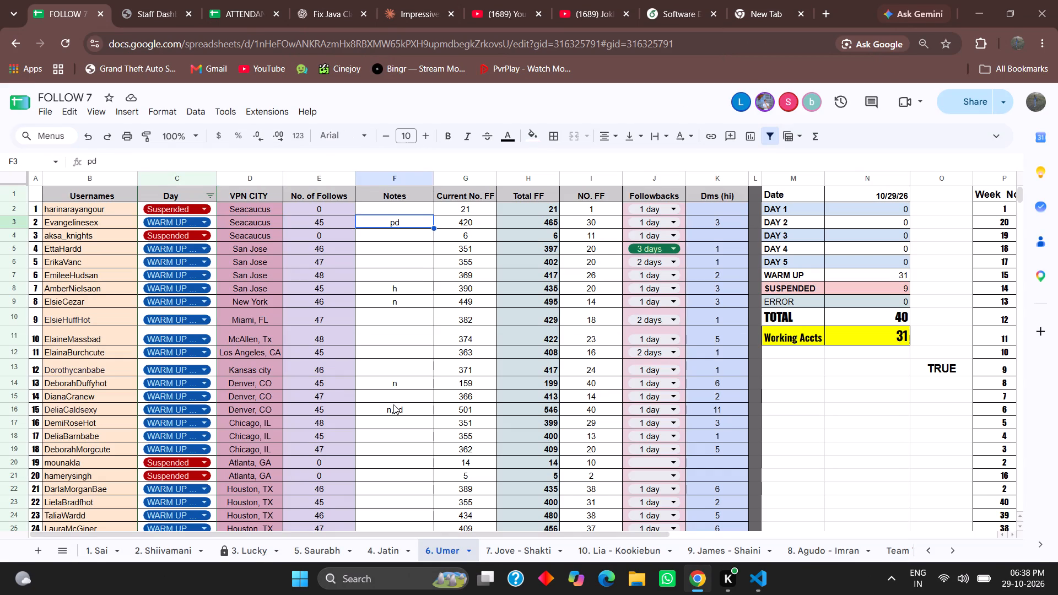
{"action": "key", "text": "Right"}
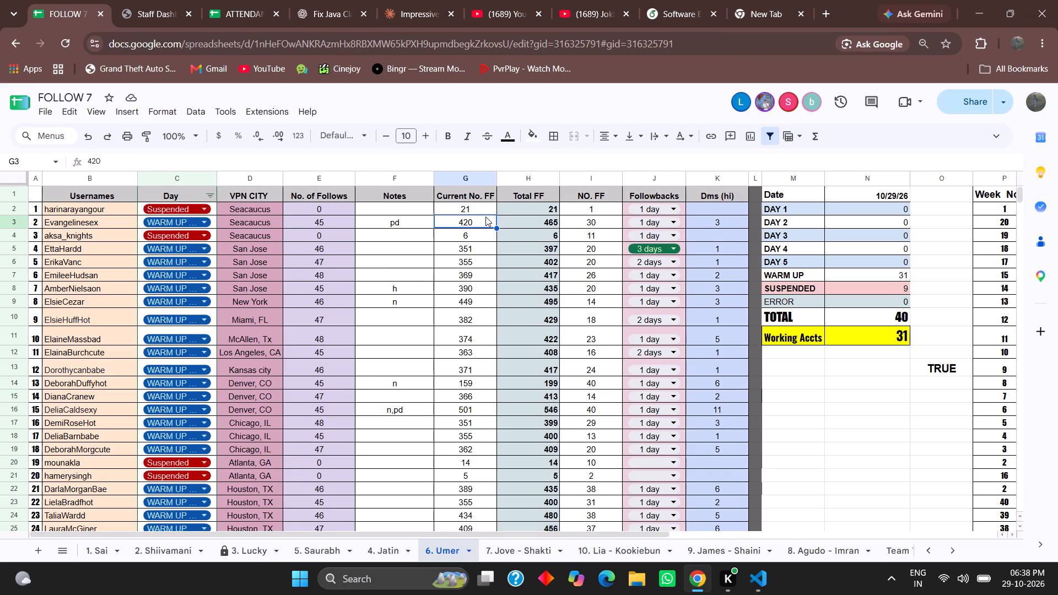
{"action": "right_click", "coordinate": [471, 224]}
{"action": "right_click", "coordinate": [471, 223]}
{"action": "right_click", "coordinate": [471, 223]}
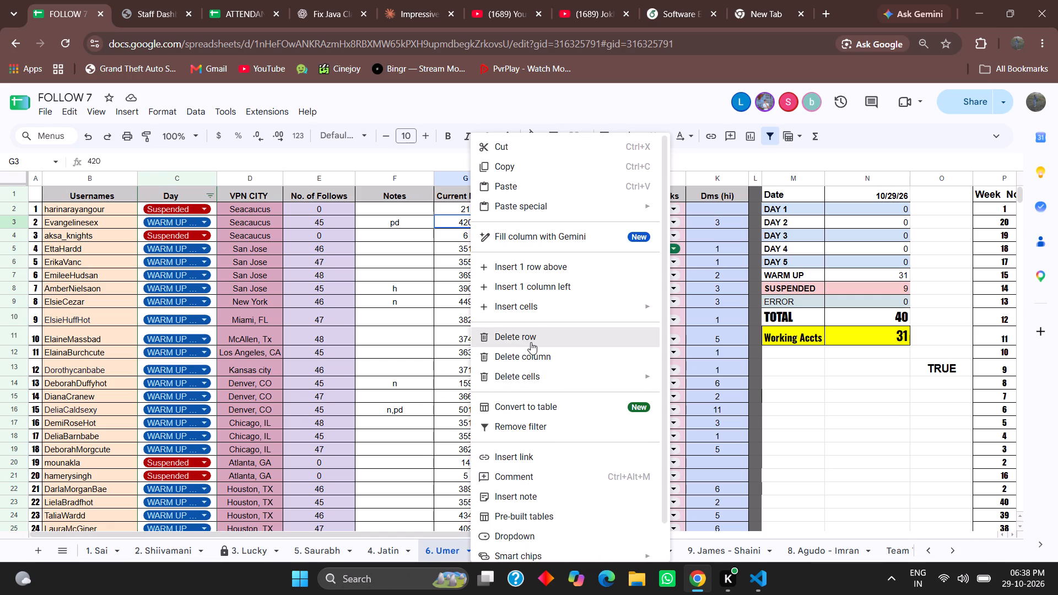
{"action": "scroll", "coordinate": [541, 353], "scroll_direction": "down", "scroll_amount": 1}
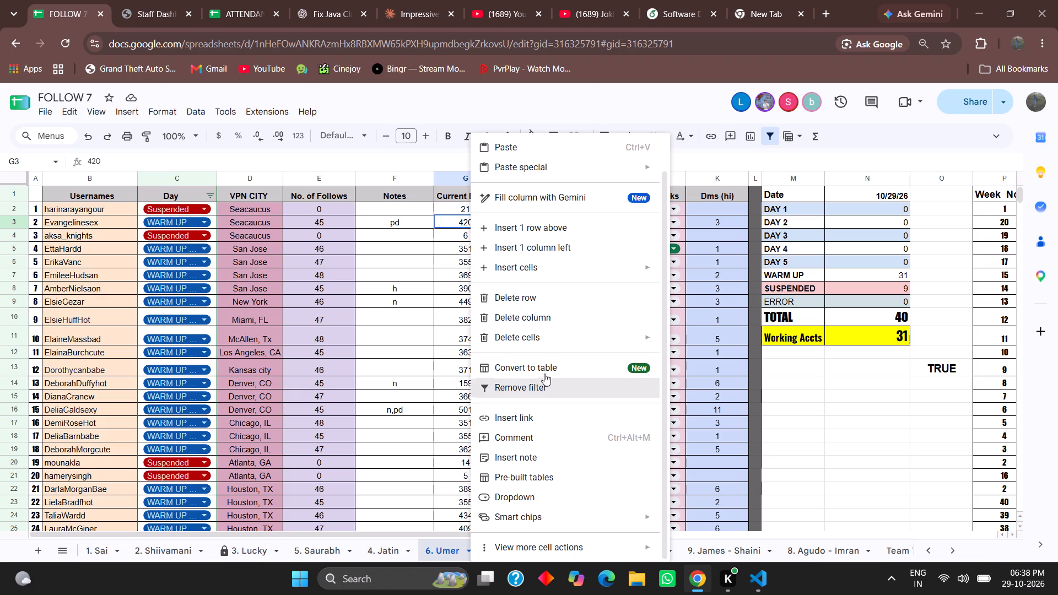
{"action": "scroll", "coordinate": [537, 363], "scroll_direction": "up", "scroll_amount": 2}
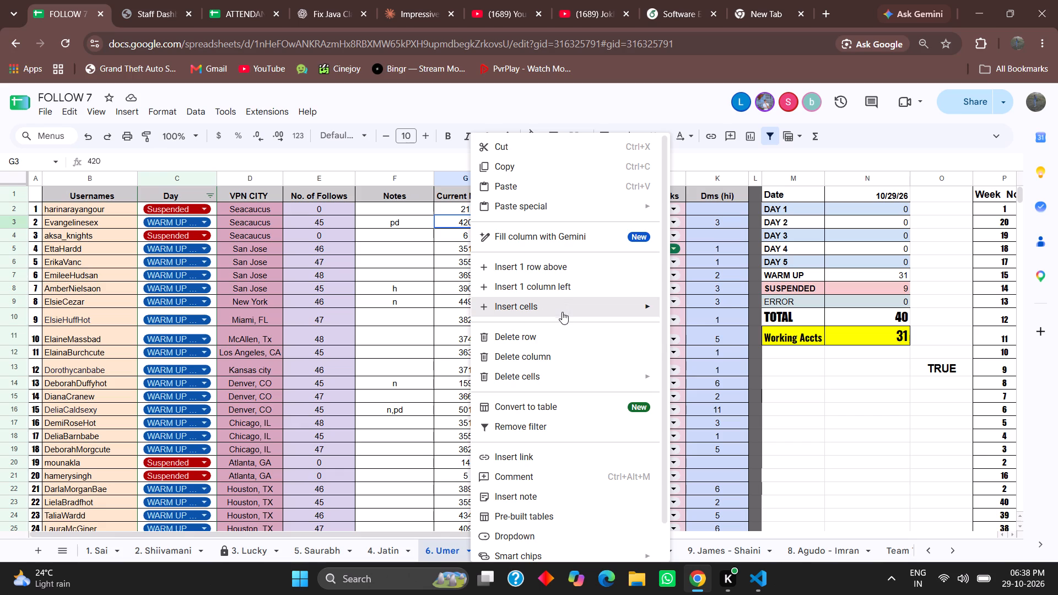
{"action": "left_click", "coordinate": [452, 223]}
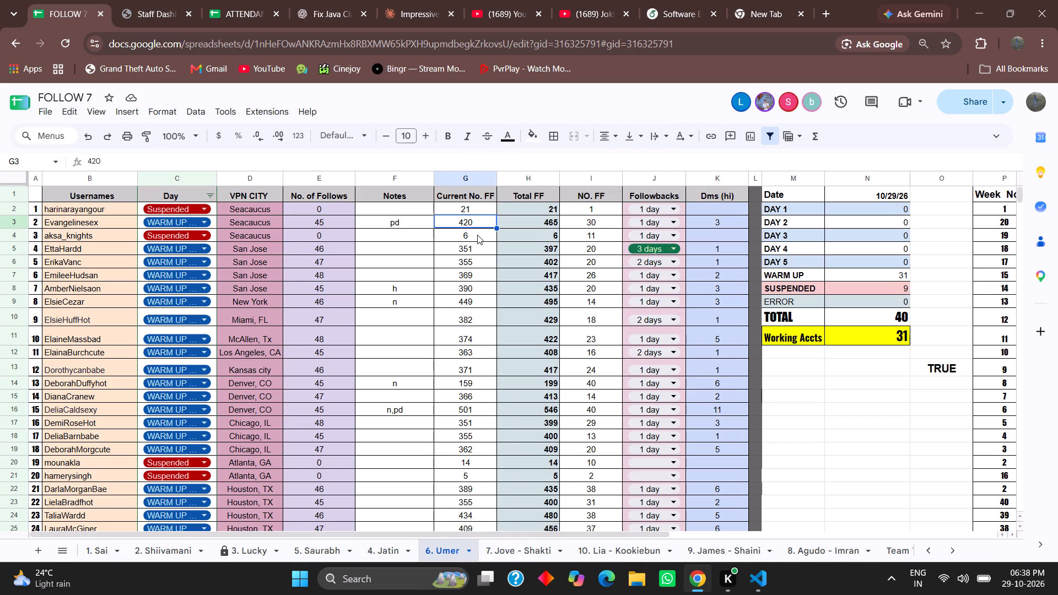
Set the Current No. FF value in cell G3 to 425.
{"action": "type", "text": "425"}
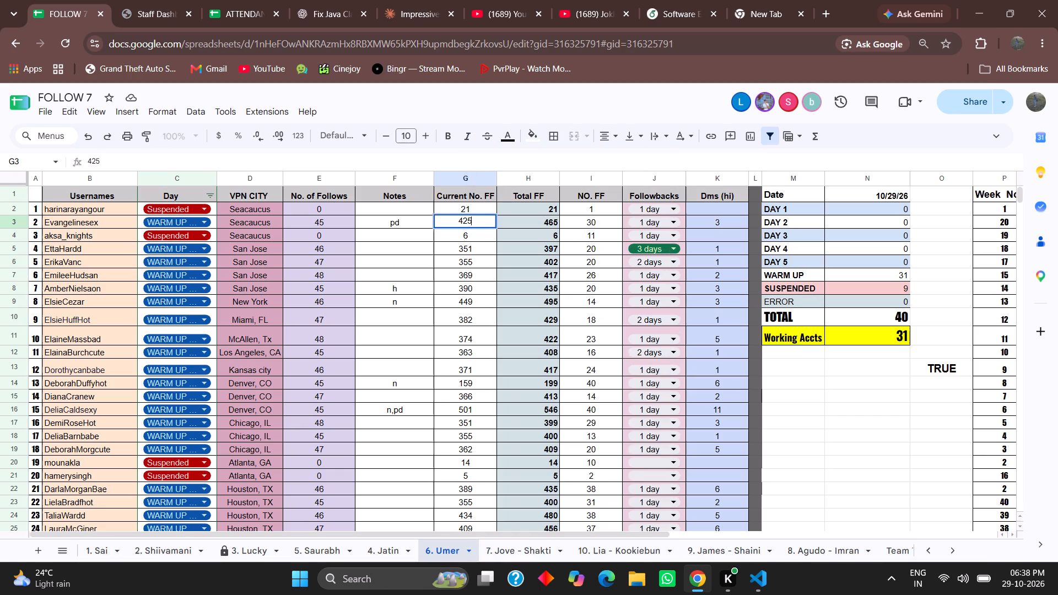
{"action": "key", "text": "Left"}
{"action": "key", "text": "Right"}
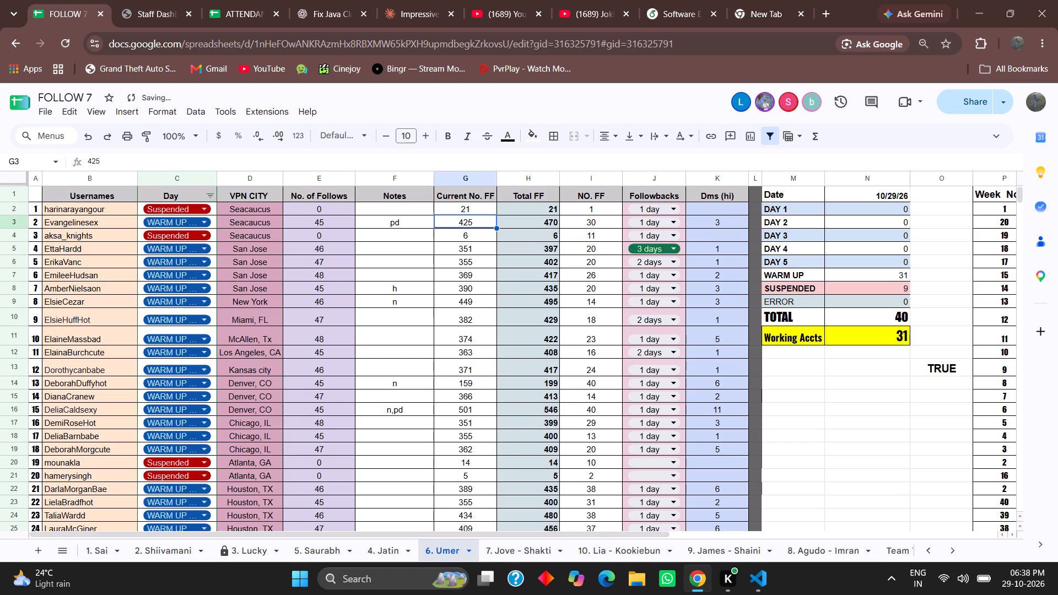
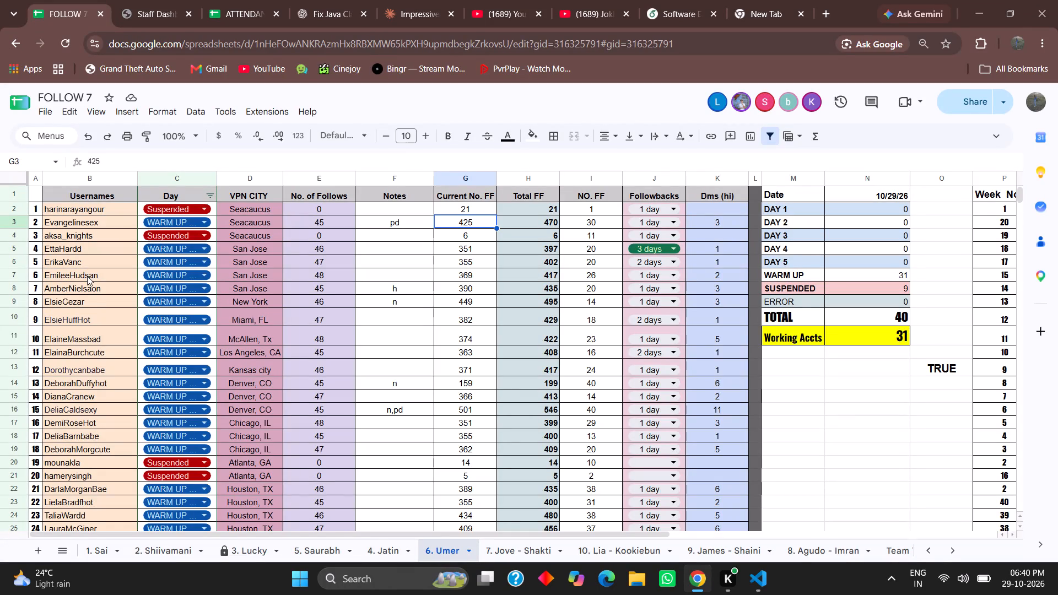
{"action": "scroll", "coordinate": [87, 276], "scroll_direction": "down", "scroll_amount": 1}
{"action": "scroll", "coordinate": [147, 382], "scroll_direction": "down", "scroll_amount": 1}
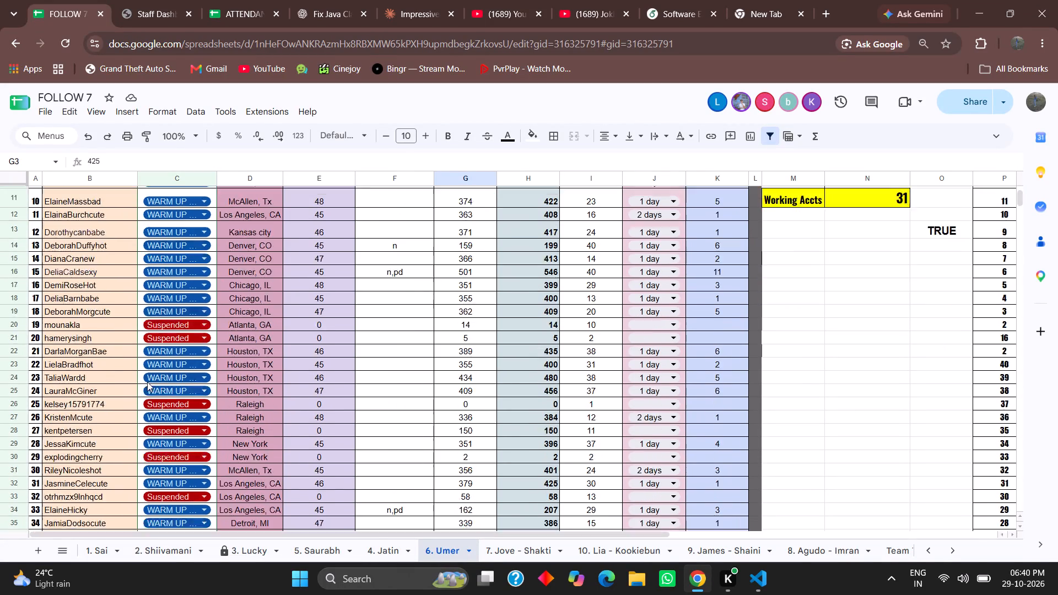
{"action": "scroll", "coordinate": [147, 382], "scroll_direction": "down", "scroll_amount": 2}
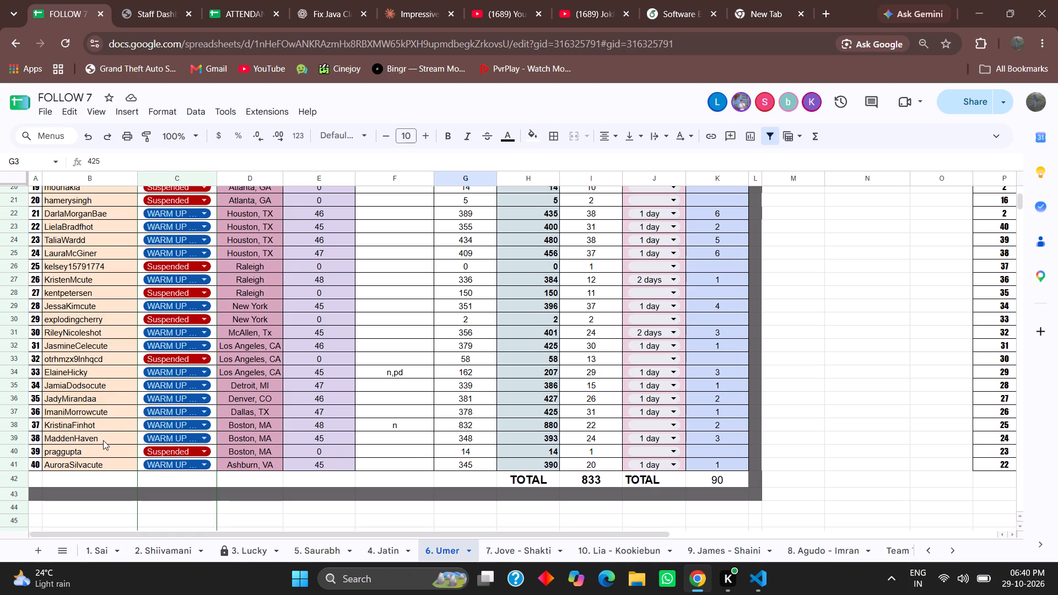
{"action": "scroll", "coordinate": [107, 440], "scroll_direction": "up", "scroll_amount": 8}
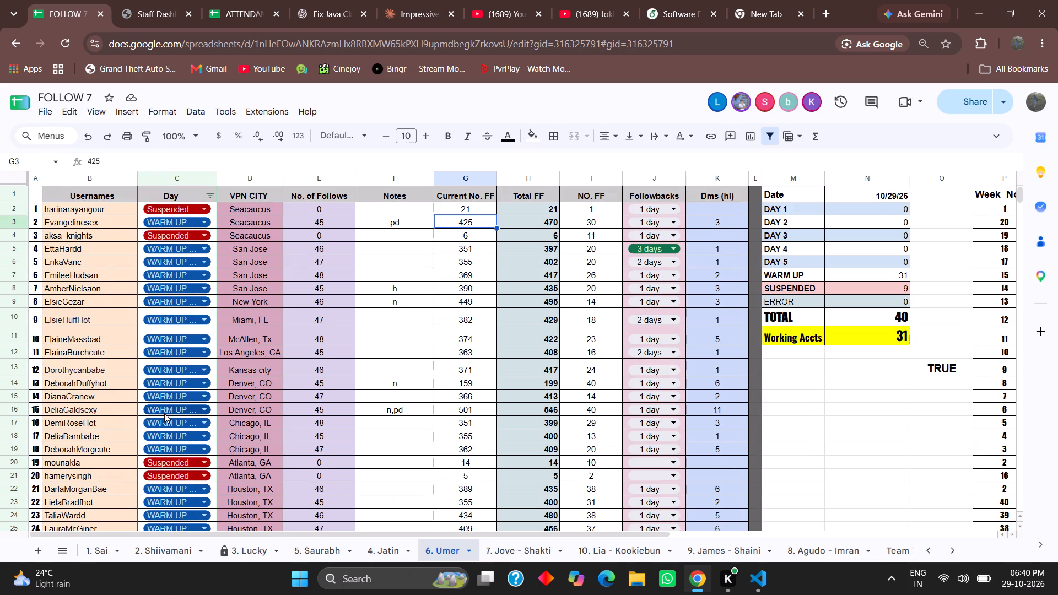
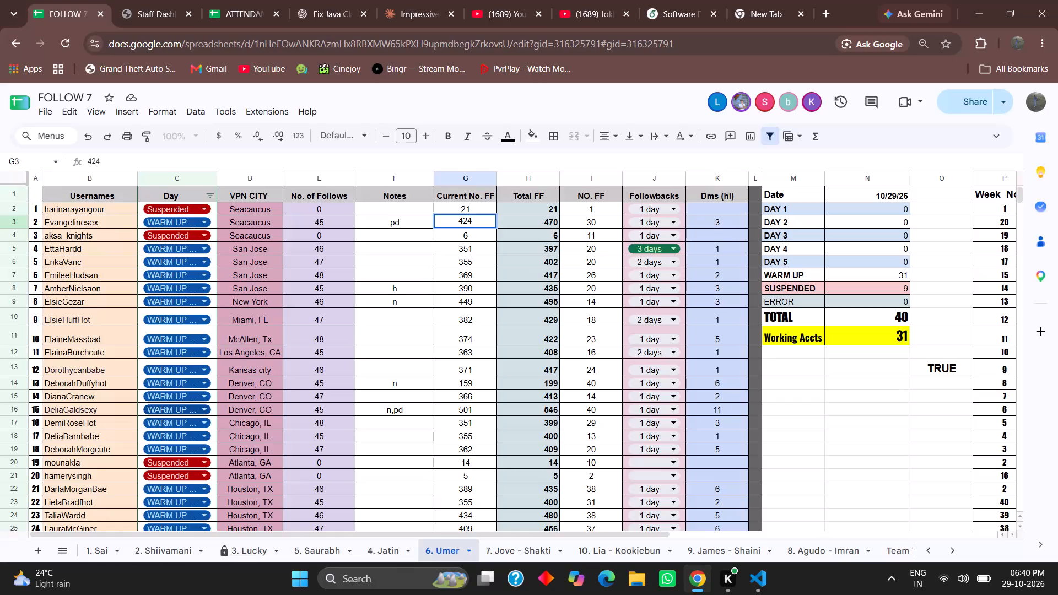
Keep 424 in G3, and set the Current No. FF values to 357 in G5, 355 in G6 and 374 in G7.
{"action": "key", "text": "Down"}
{"action": "key", "text": "Down"}
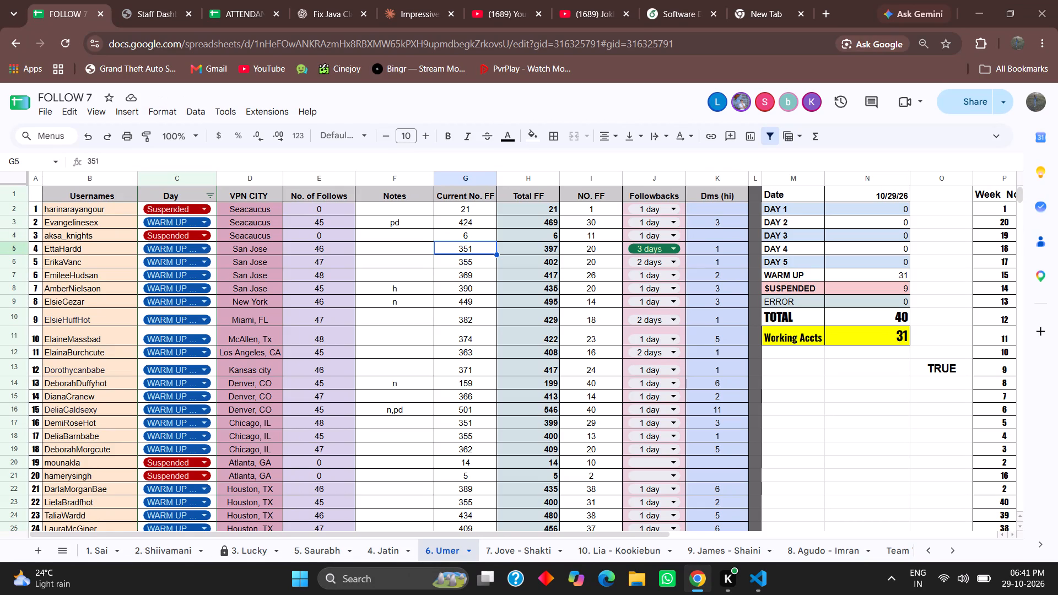
{"action": "type", "text": "357"}
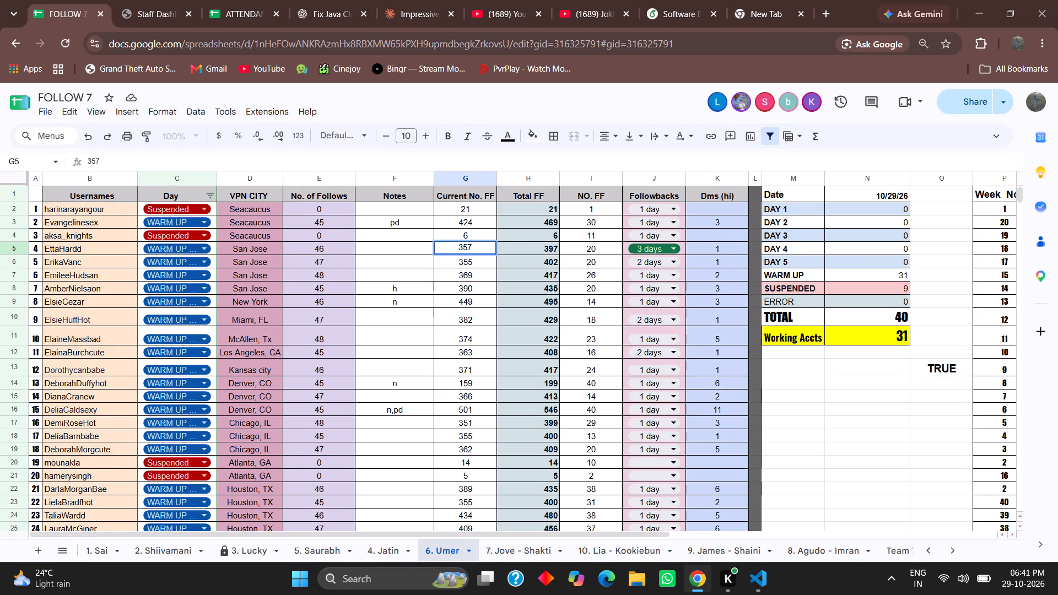
{"action": "key", "text": "Down"}
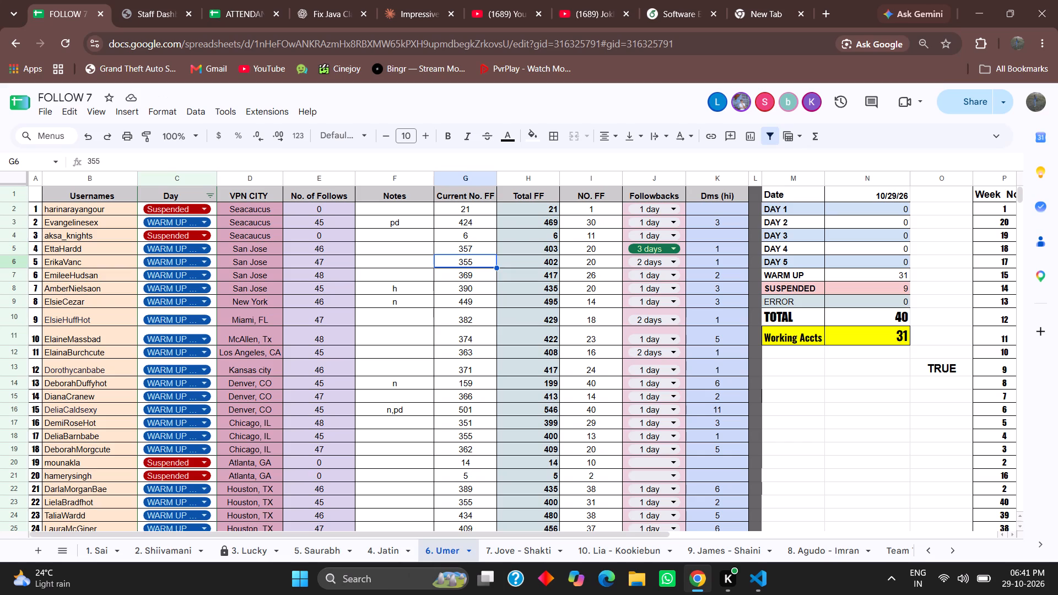
{"action": "type", "text": "360"}
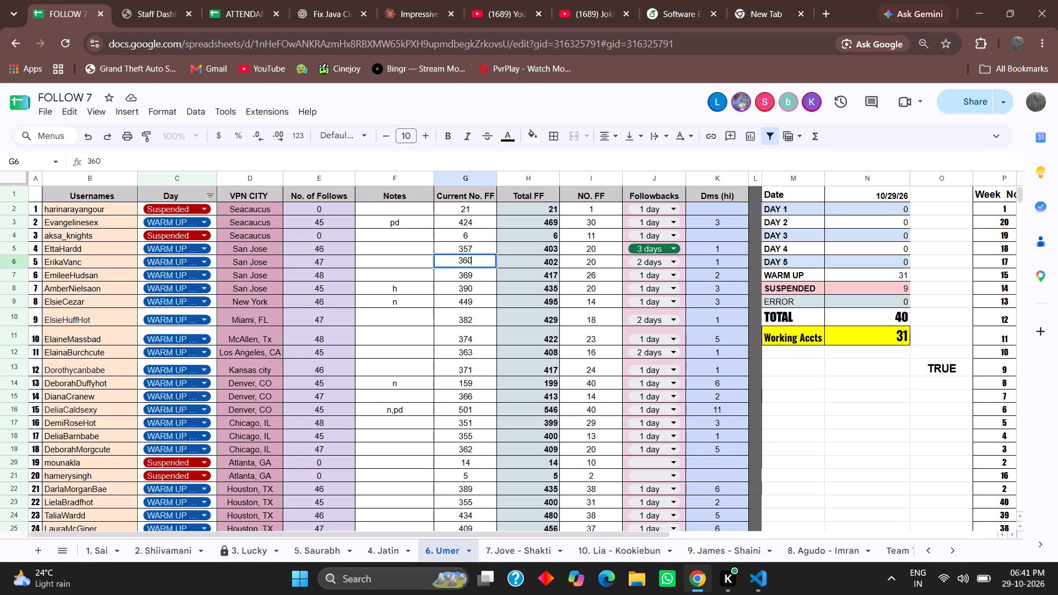
{"action": "key", "text": "BackSpace"}
{"action": "key", "text": "BackSpace"}
{"action": "key", "text": "5"}
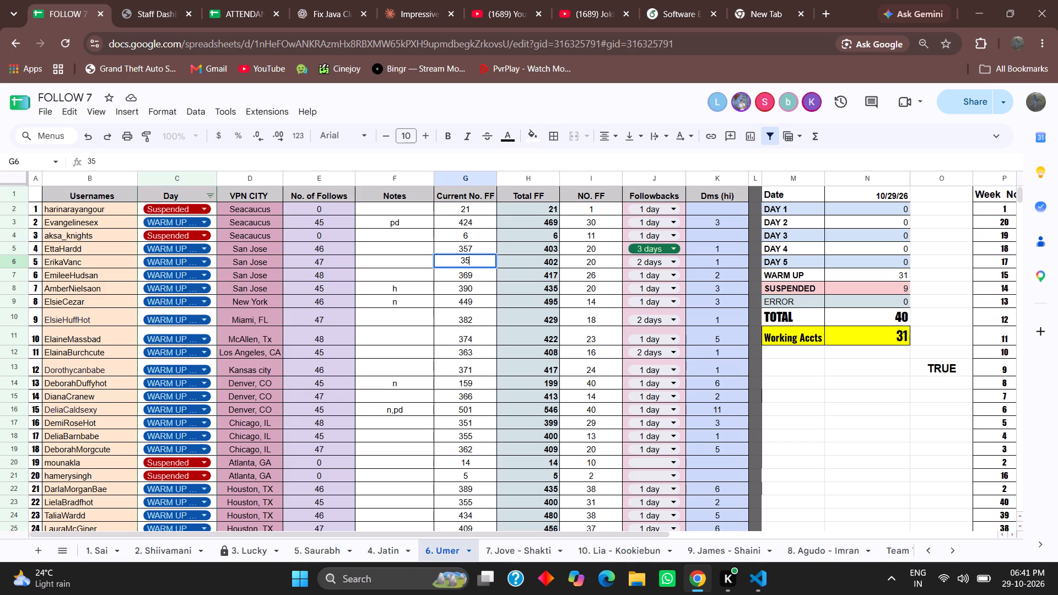
{"action": "key", "text": "5"}
{"action": "key", "text": "Down"}
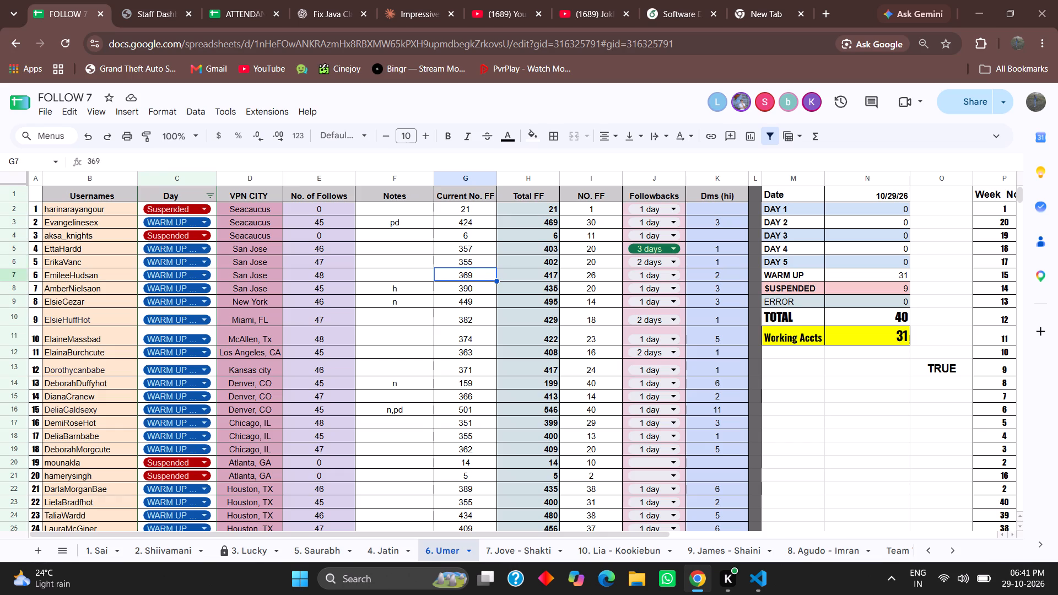
{"action": "type", "text": "374"}
{"action": "key", "text": "Down"}
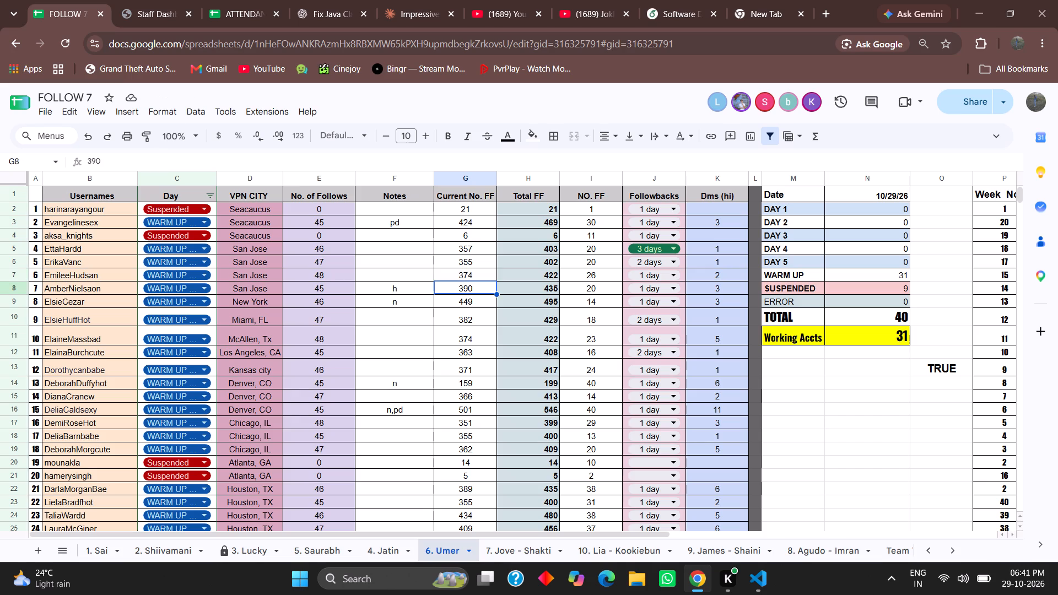
Set the Current No. FF values to 455 in G9, 383 in G10, 379 in G11 and 369 in G12.
{"action": "key", "text": "Down"}
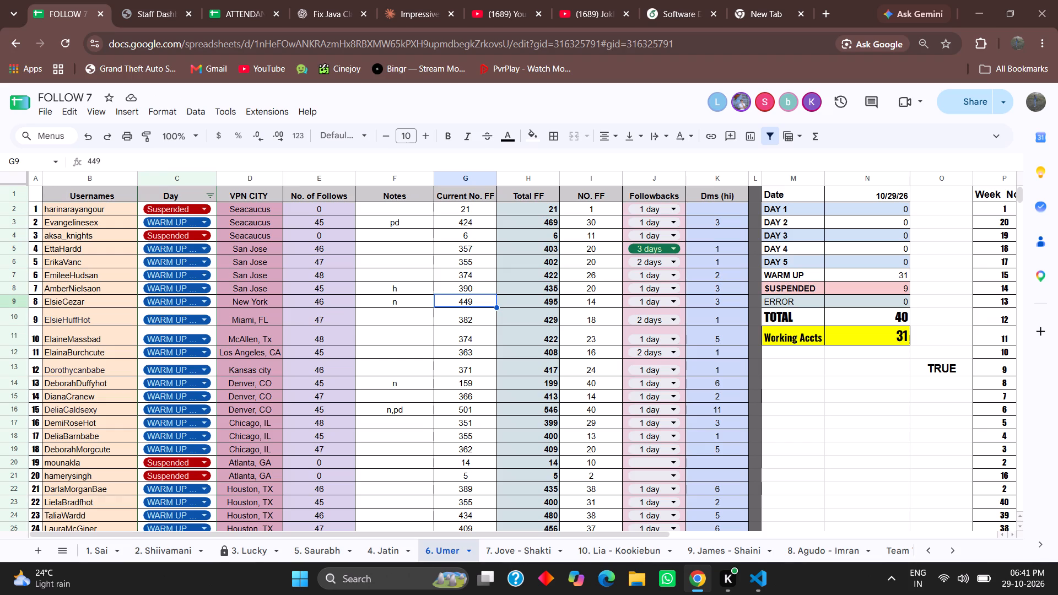
{"action": "type", "text": "455"}
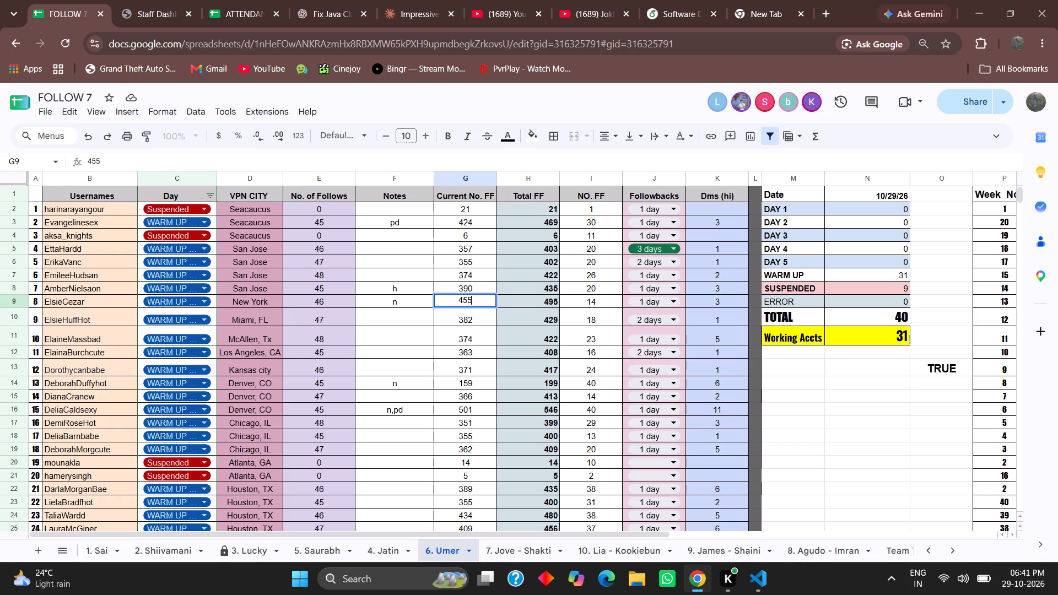
{"action": "key", "text": "Down"}
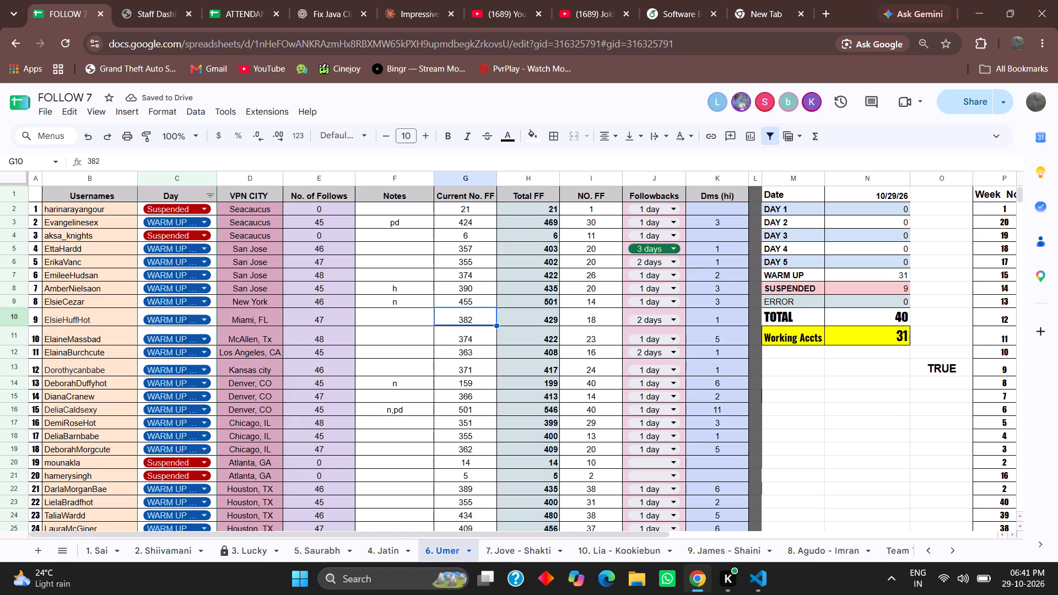
{"action": "key", "text": "3"}
{"action": "key", "text": "5"}
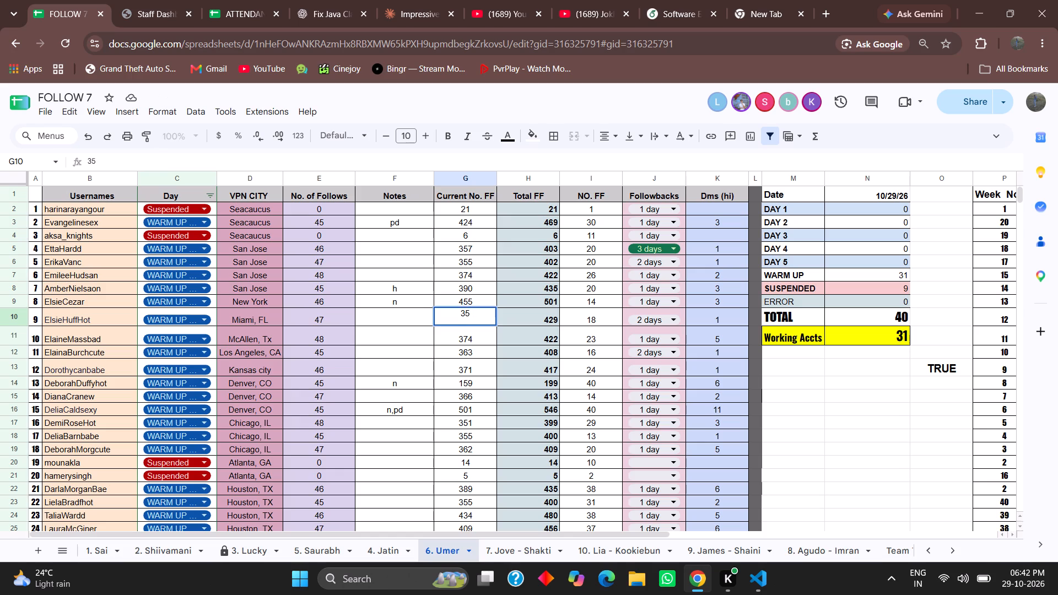
{"action": "key", "text": "BackSpace"}
{"action": "key", "text": "8"}
{"action": "key", "text": "3"}
{"action": "key", "text": "Down"}
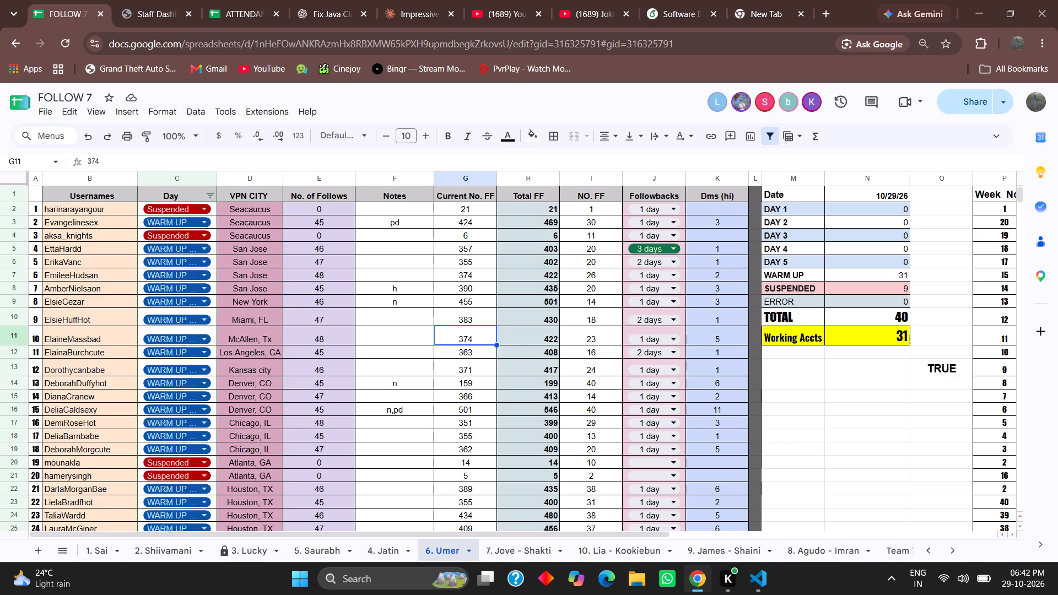
{"action": "type", "text": "379"}
{"action": "key", "text": "Down"}
{"action": "type", "text": "369"}
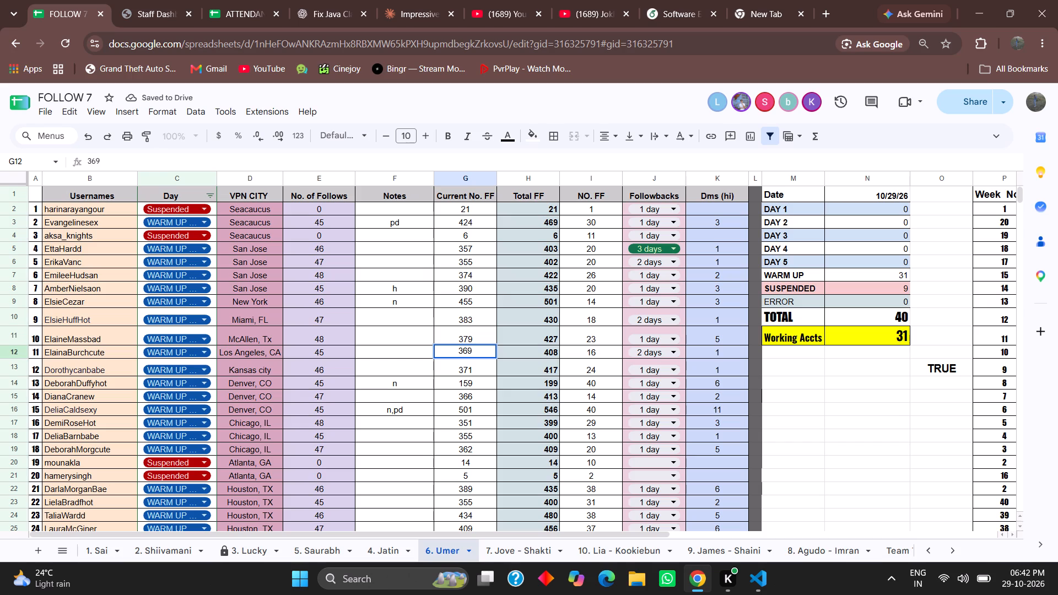
{"action": "key", "text": "Down"}
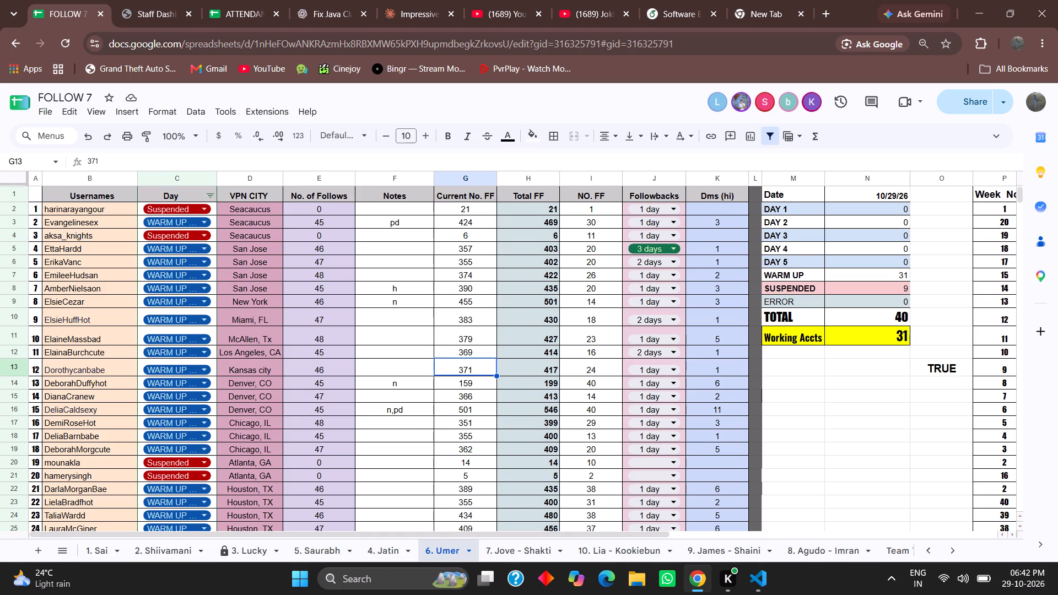
Set the Current No. FF values for the Denver accounts to 204 in G14 and 370 in G15.
{"action": "key", "text": "Down"}
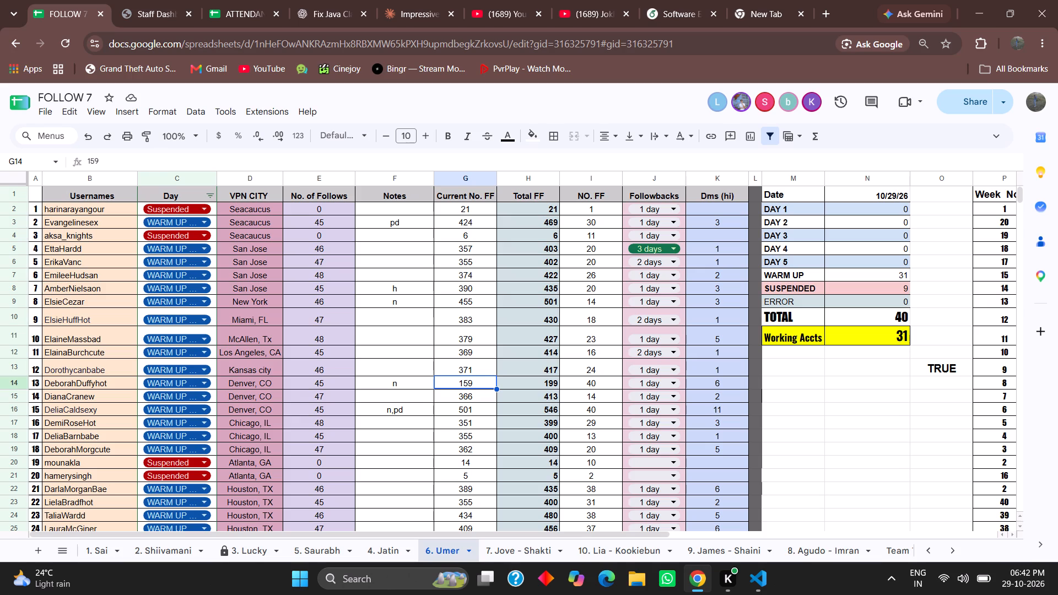
{"action": "type", "text": "204"}
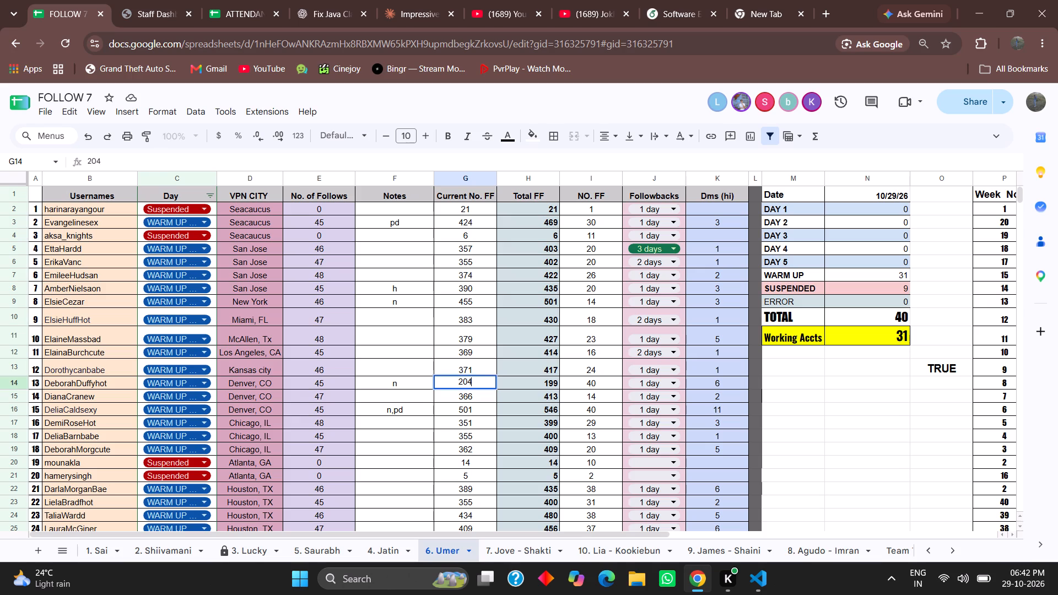
{"action": "key", "text": "Down"}
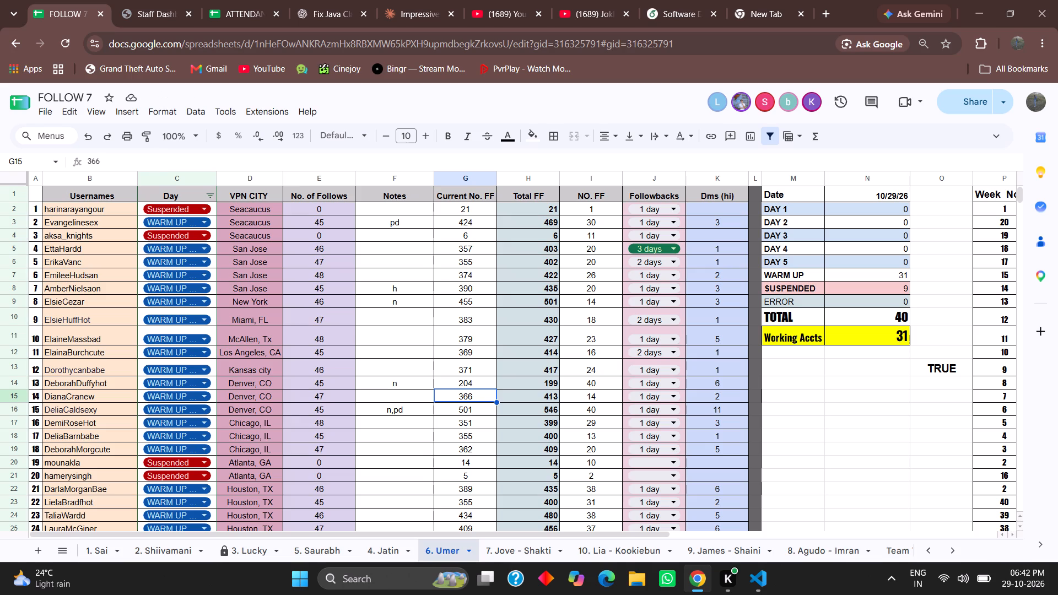
{"action": "type", "text": "370"}
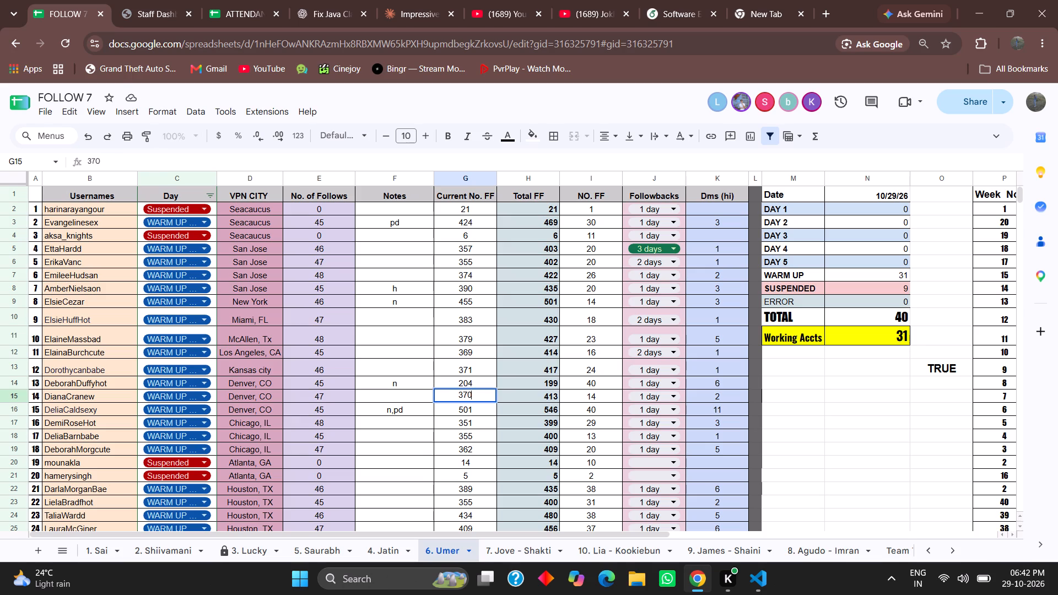
{"action": "key", "text": "Down"}
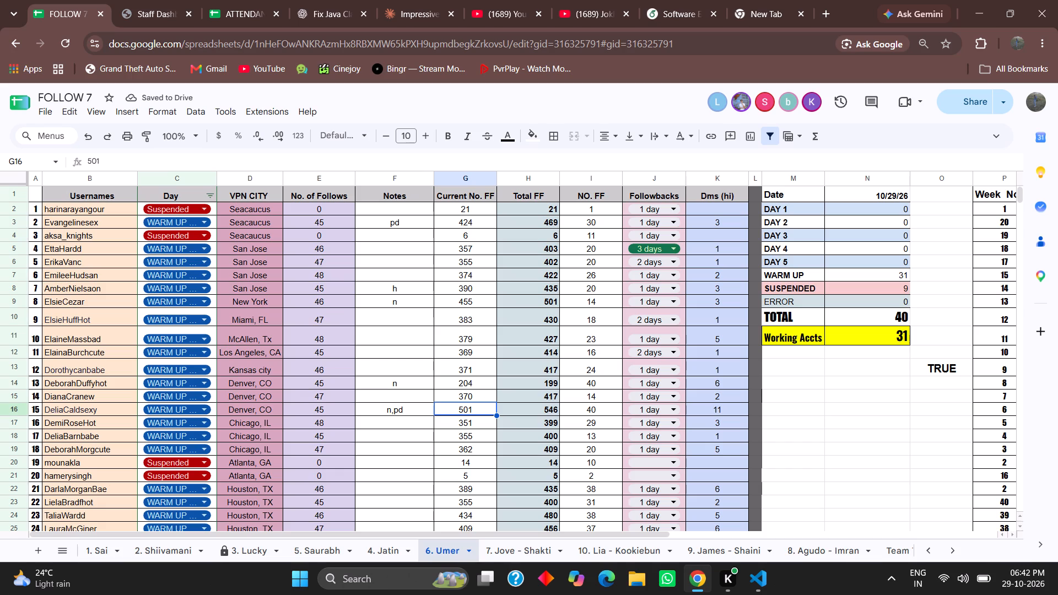
Set the Current No. FF values for the Chicago accounts to 357 in G17, 360 in G18 and 367 in G19.
{"action": "key", "text": "Down"}
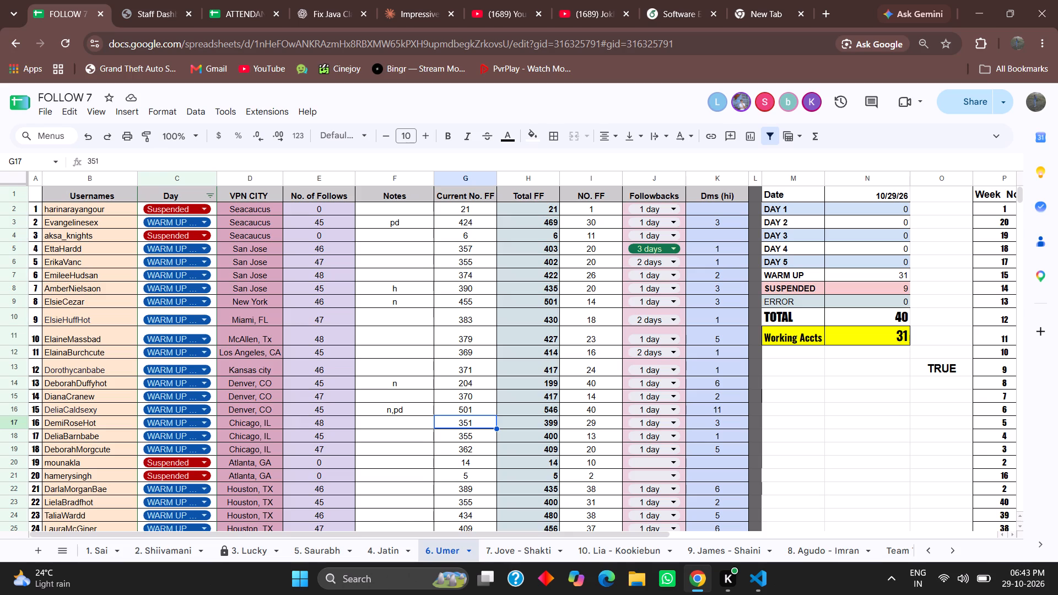
{"action": "type", "text": "357"}
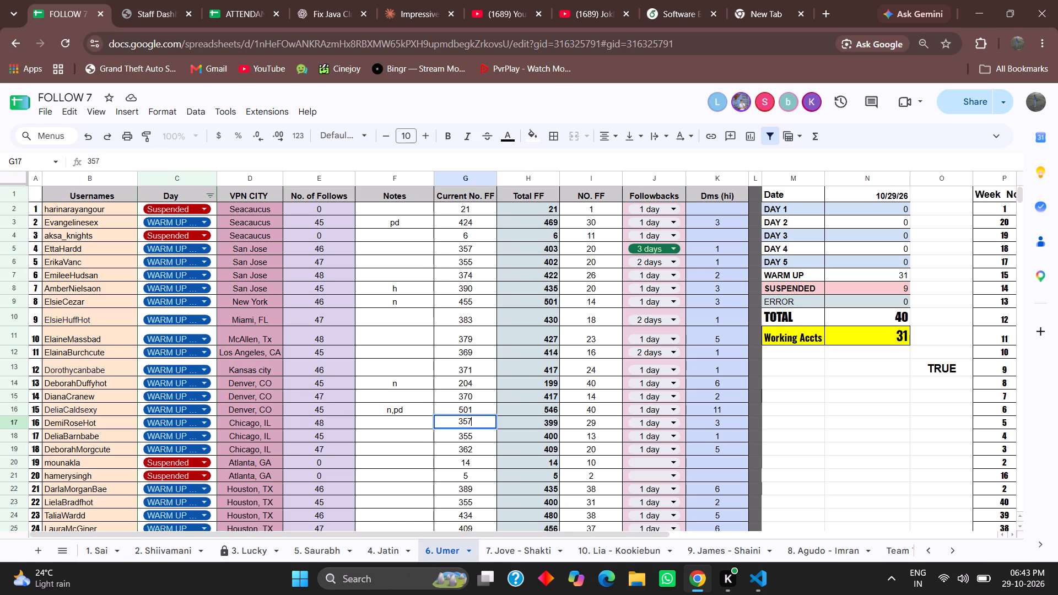
{"action": "key", "text": "Down"}
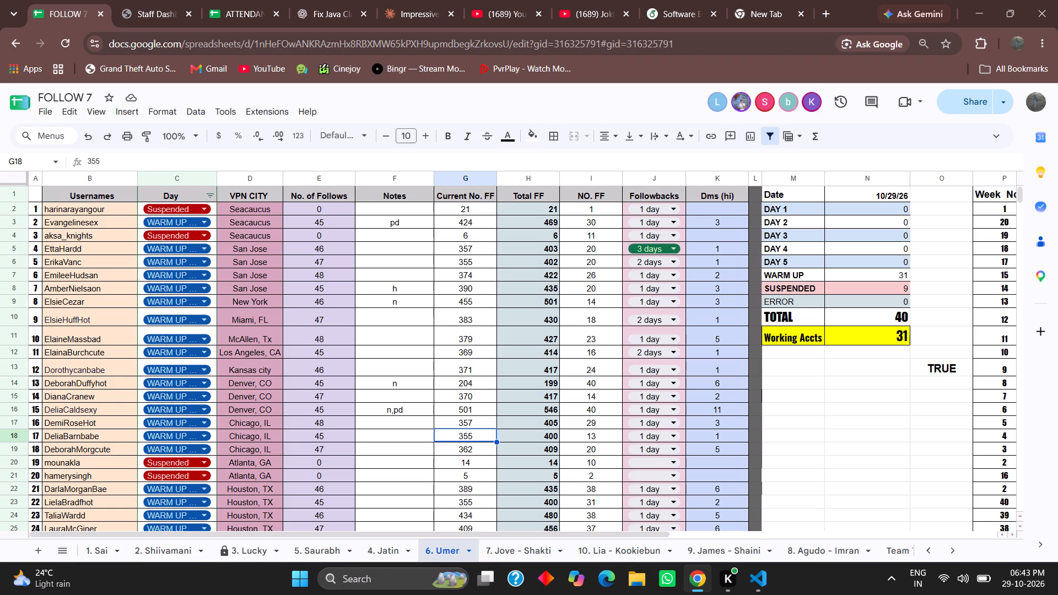
{"action": "type", "text": "360"}
{"action": "key", "text": "Down"}
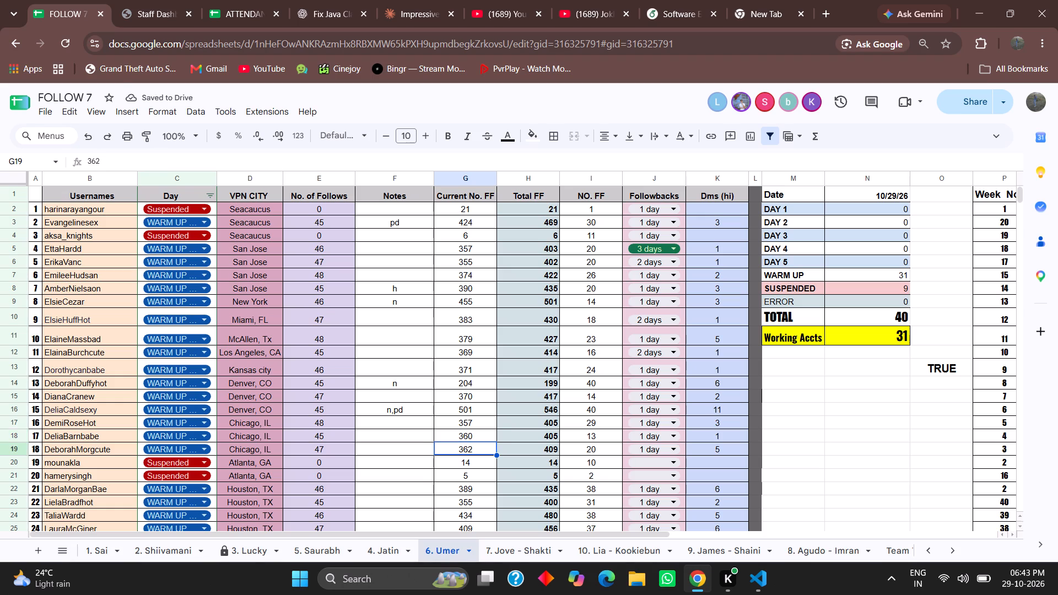
{"action": "key", "text": "3"}
{"action": "key", "text": "6"}
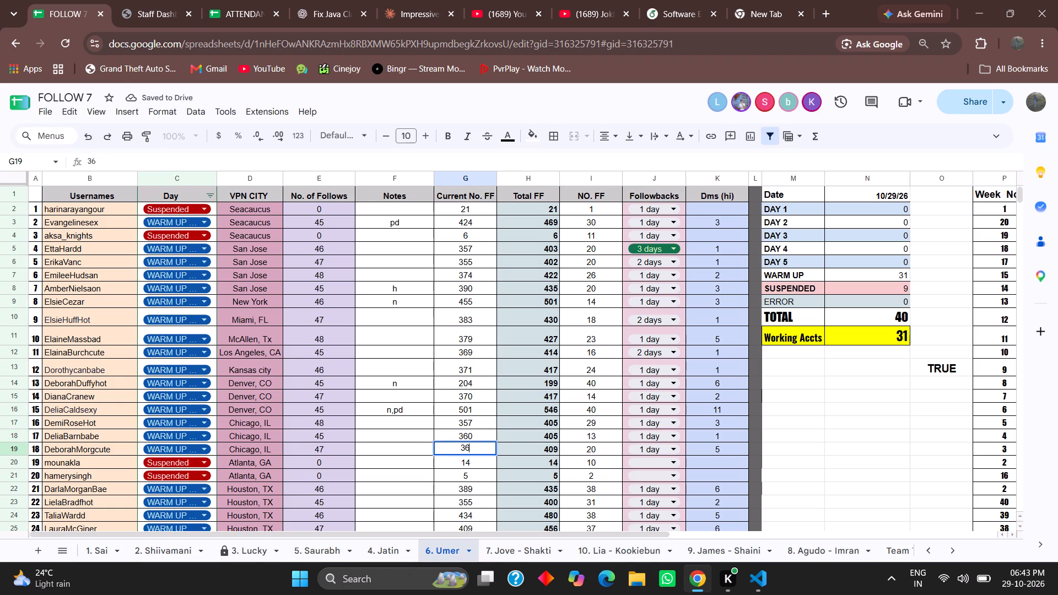
{"action": "key", "text": "7"}
{"action": "key", "text": "Down"}
Set the Current No. FF value to 412 in G25, the last of the Houston accounts.
{"action": "key", "text": "Down"}
{"action": "key", "text": "Down"}
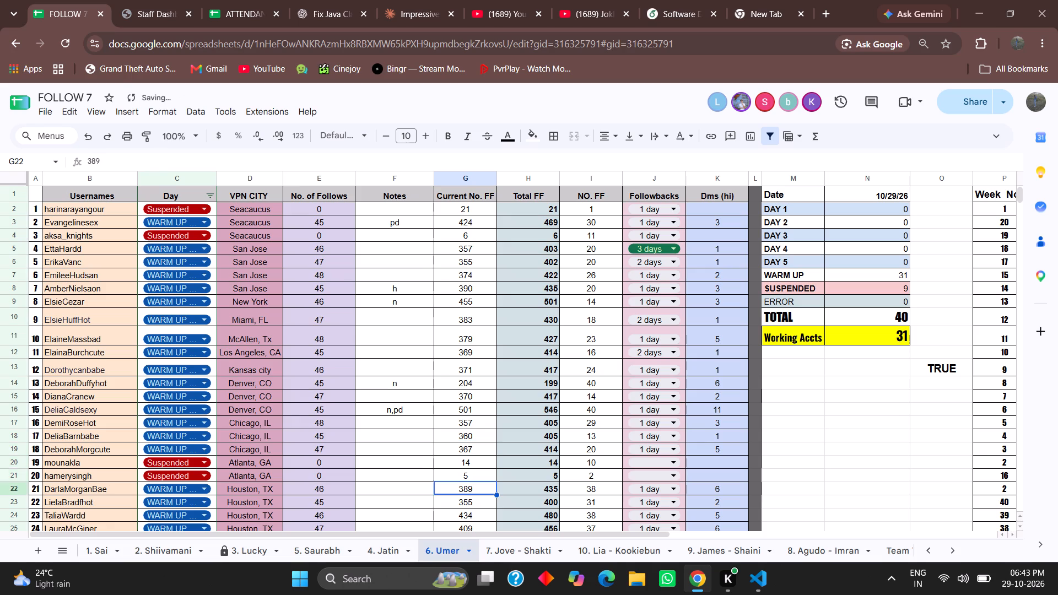
{"action": "scroll", "coordinate": [479, 401], "scroll_direction": "down", "scroll_amount": 3}
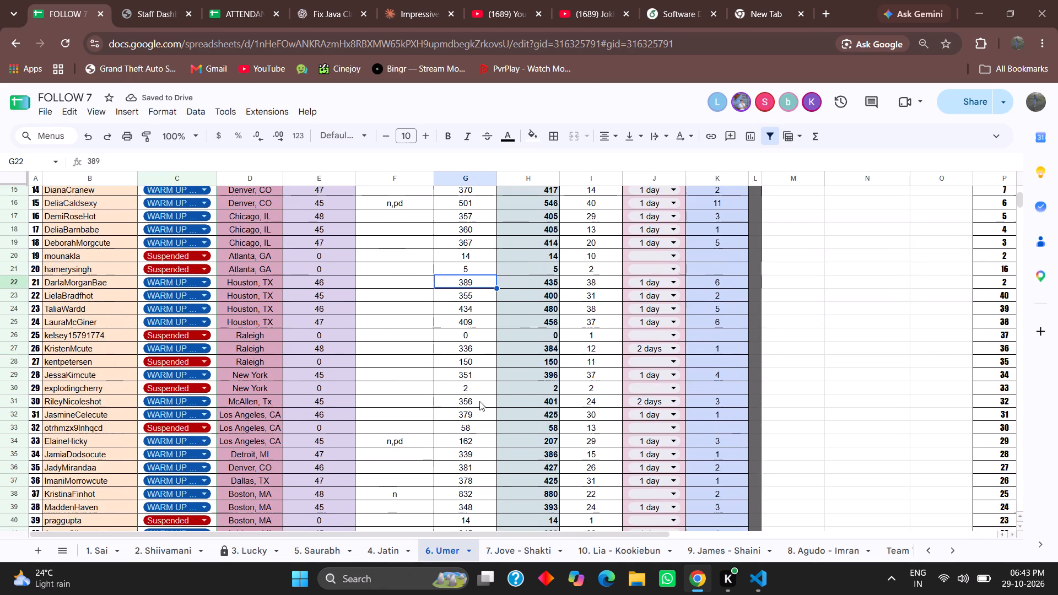
{"action": "scroll", "coordinate": [484, 321], "scroll_direction": "down", "scroll_amount": 1}
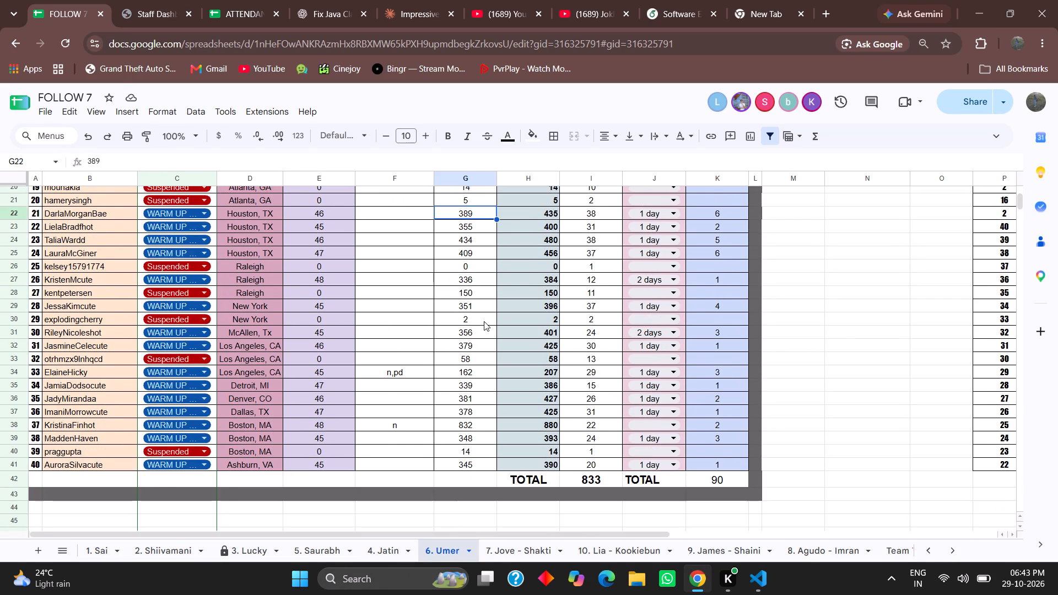
{"action": "scroll", "coordinate": [484, 321], "scroll_direction": "up", "scroll_amount": 1}
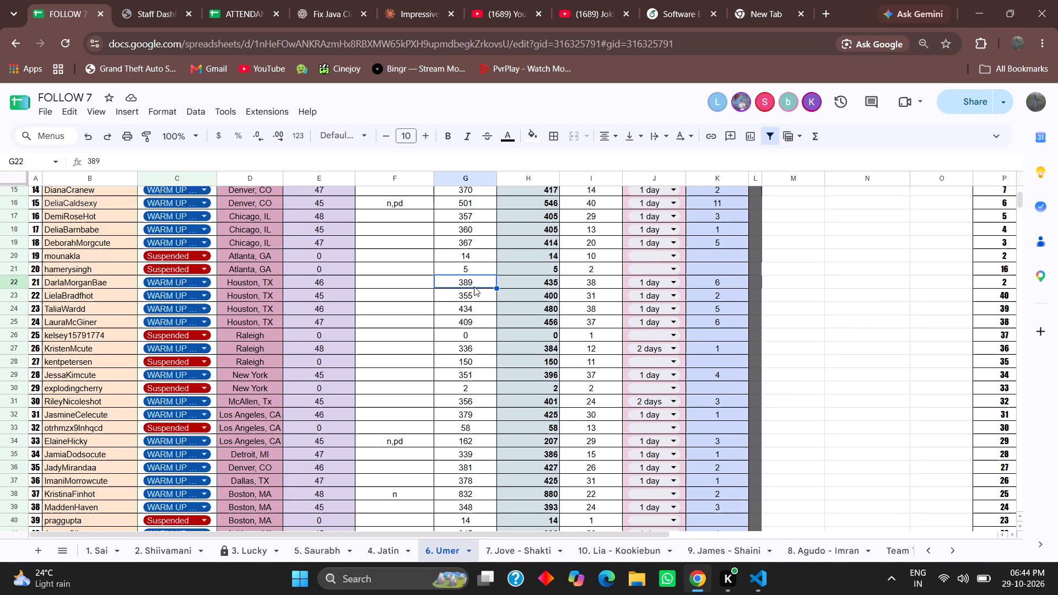
{"action": "key", "text": "Down"}
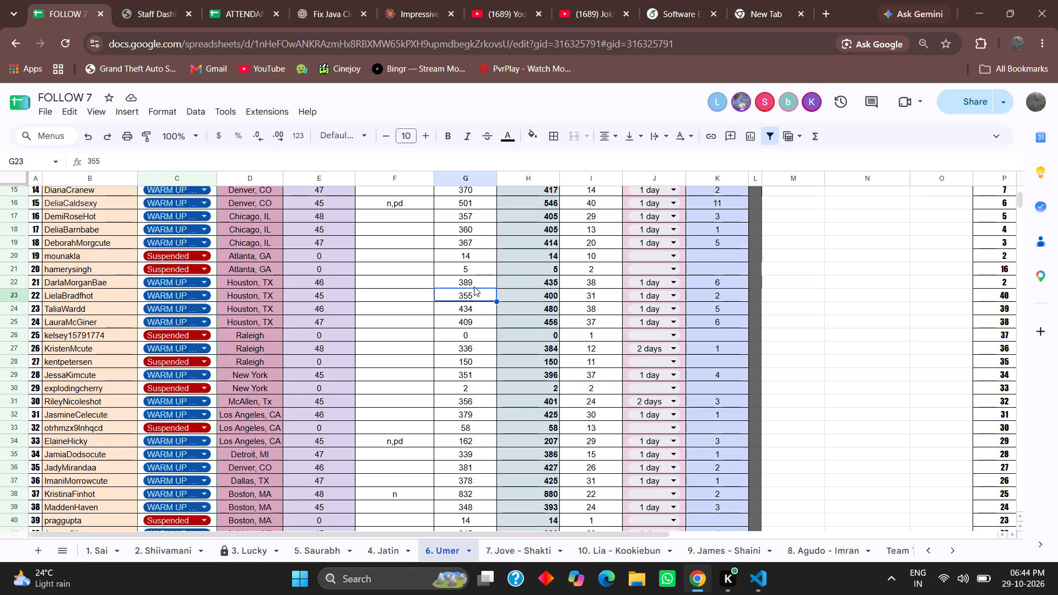
{"action": "key", "text": "Down"}
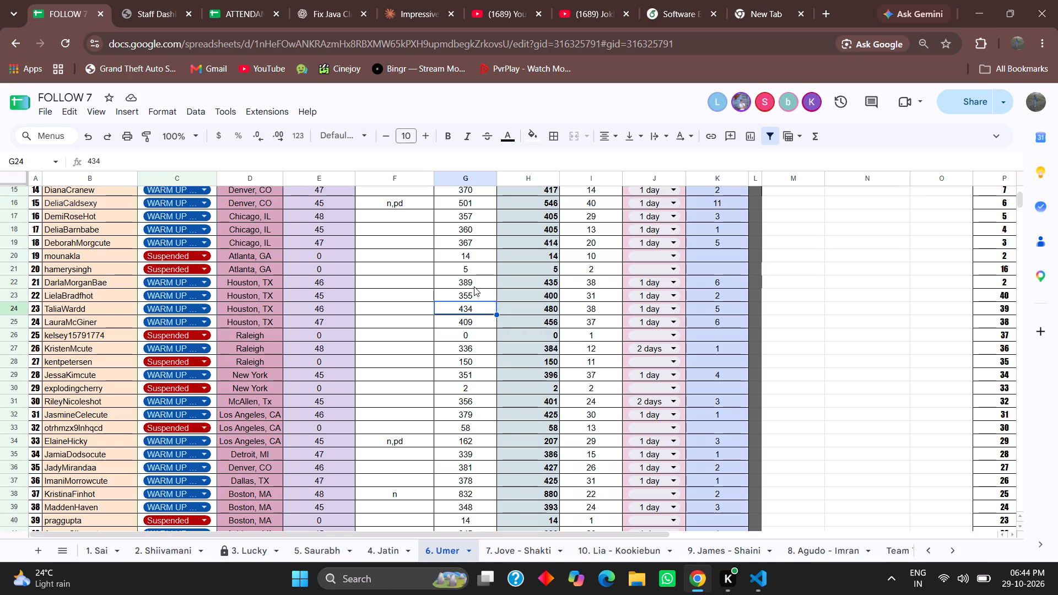
{"action": "key", "text": "Down"}
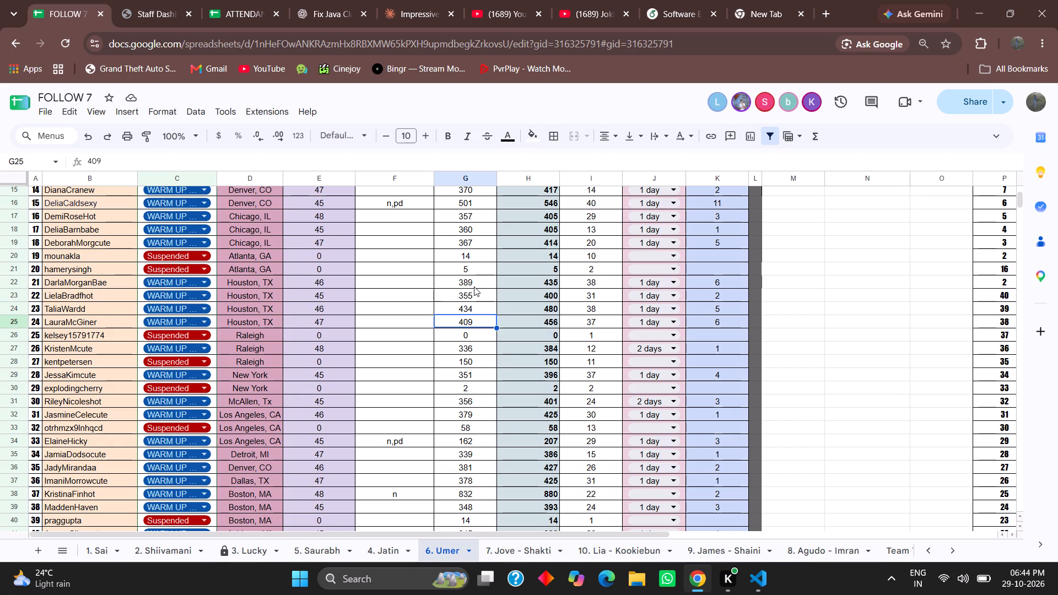
{"action": "type", "text": "41"}
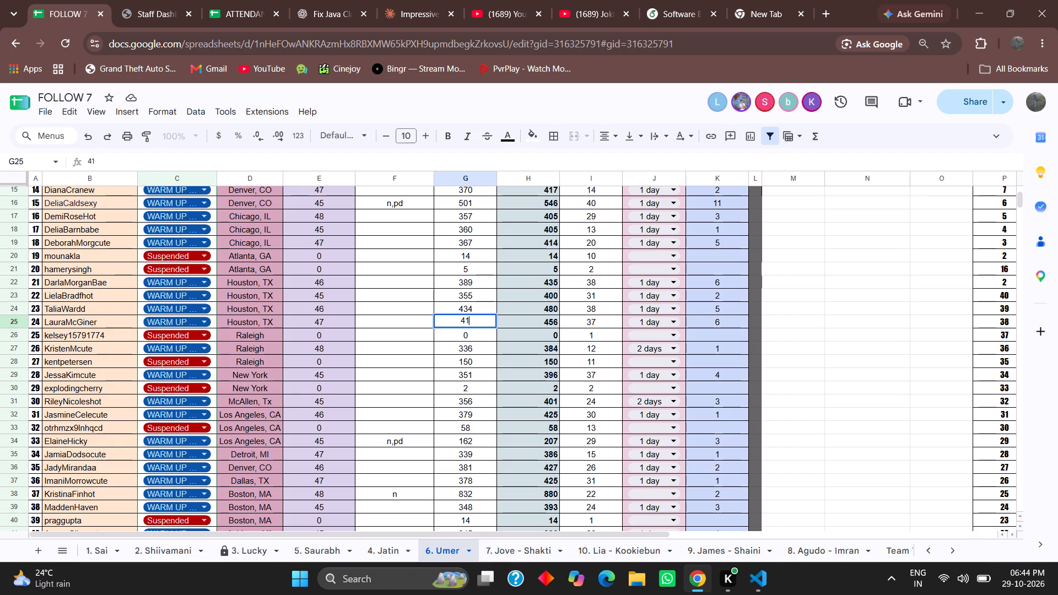
{"action": "key", "text": "2"}
{"action": "key", "text": "Down"}
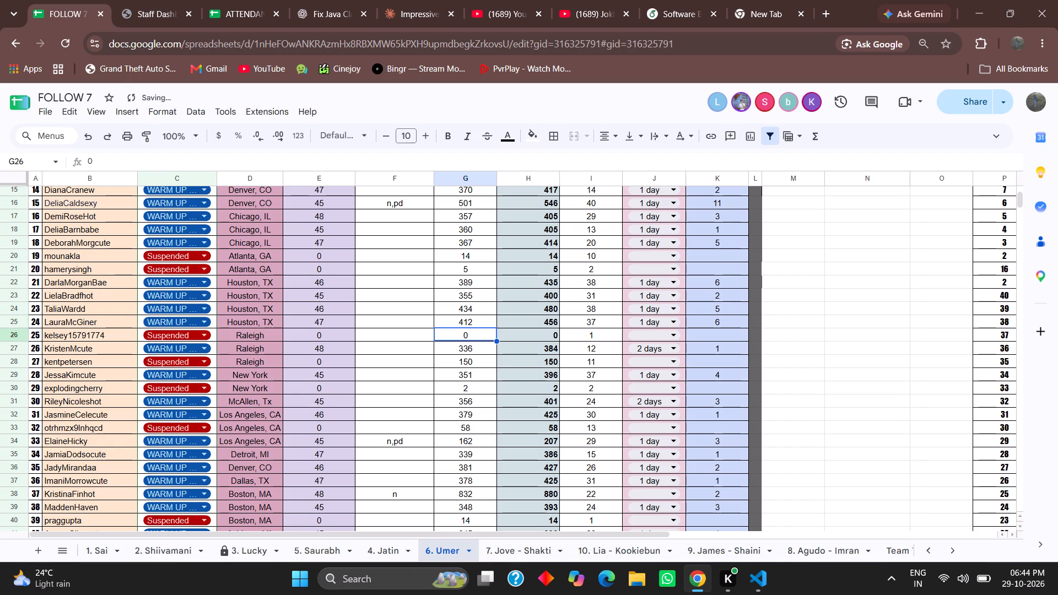
Set the Current No. FF value to 384 in G32, the first Los Angeles account below the McAllen row.
{"action": "key", "text": "Down"}
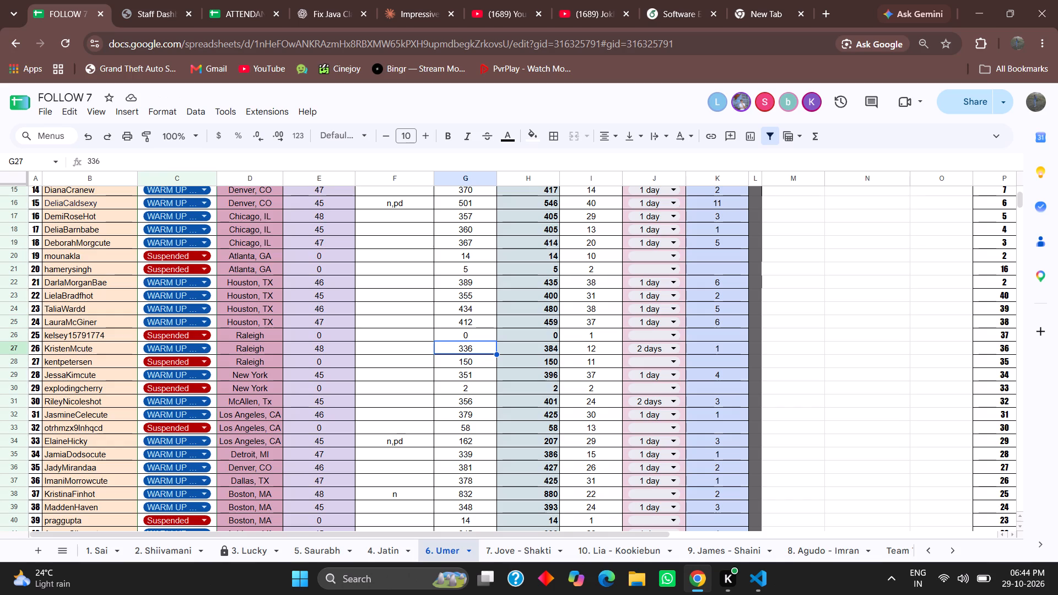
{"action": "key", "text": "Down"}
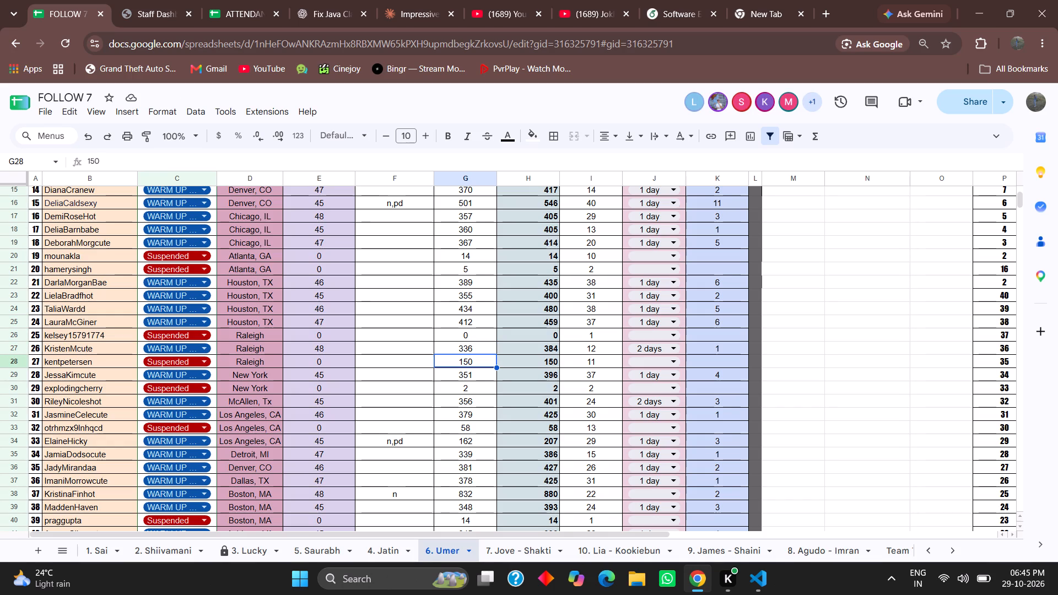
{"action": "key", "text": "Down"}
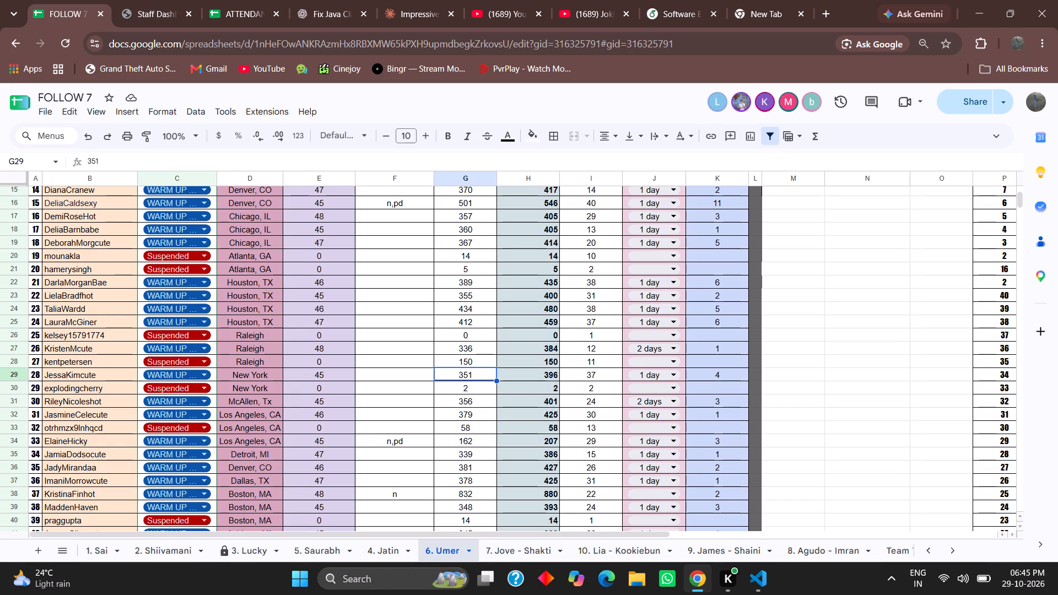
{"action": "key", "text": "Down"}
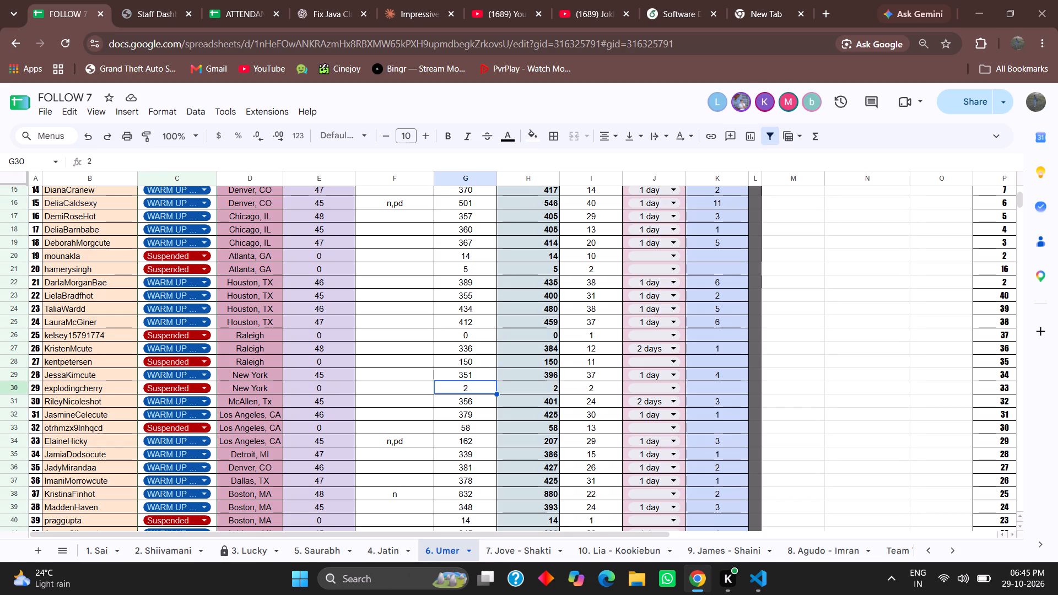
{"action": "key", "text": "Down"}
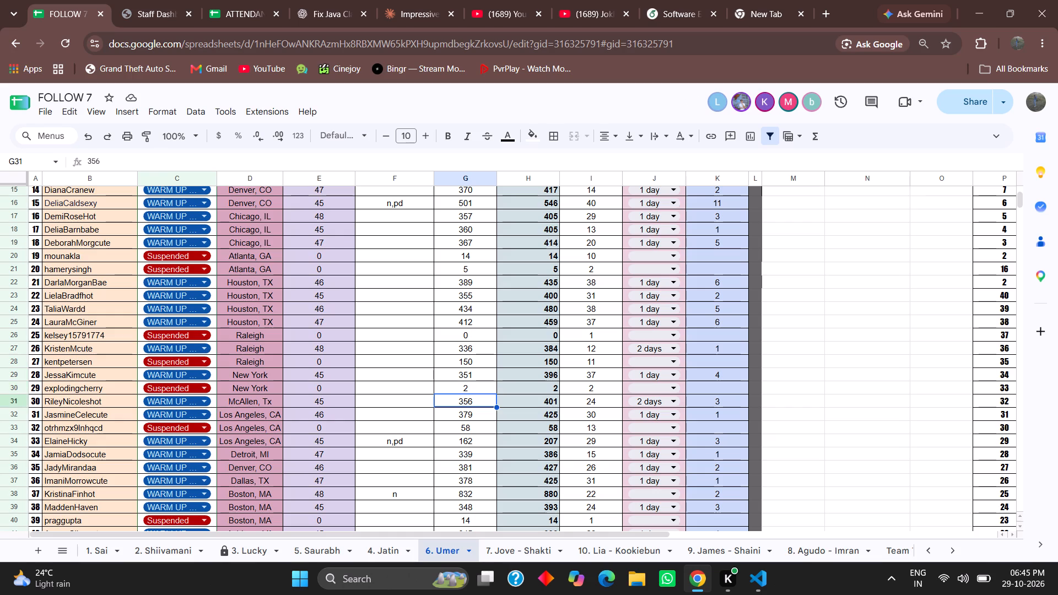
{"action": "key", "text": "Down"}
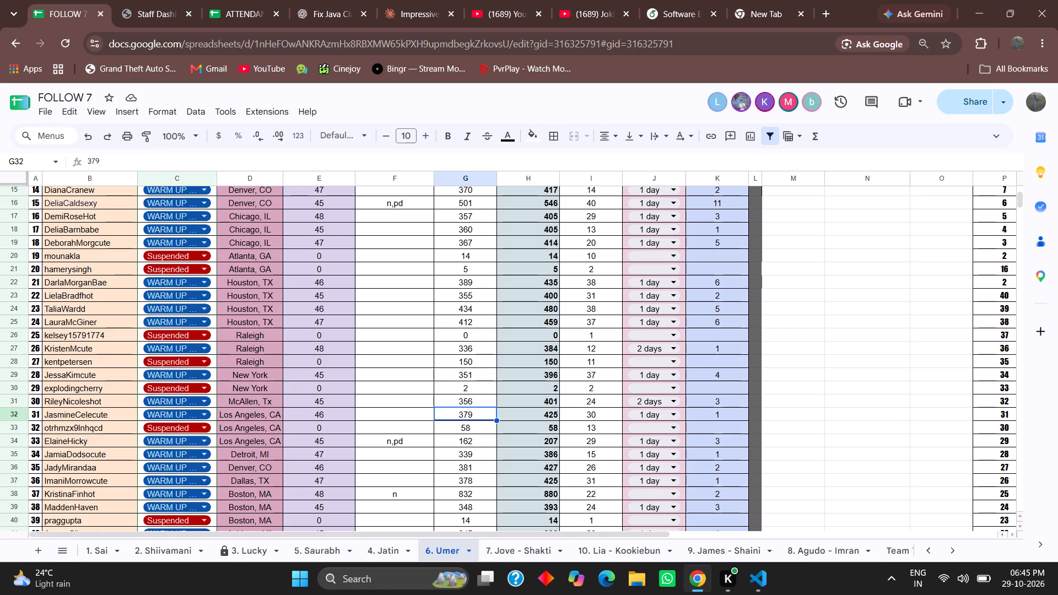
{"action": "type", "text": "384"}
{"action": "key", "text": "Down"}
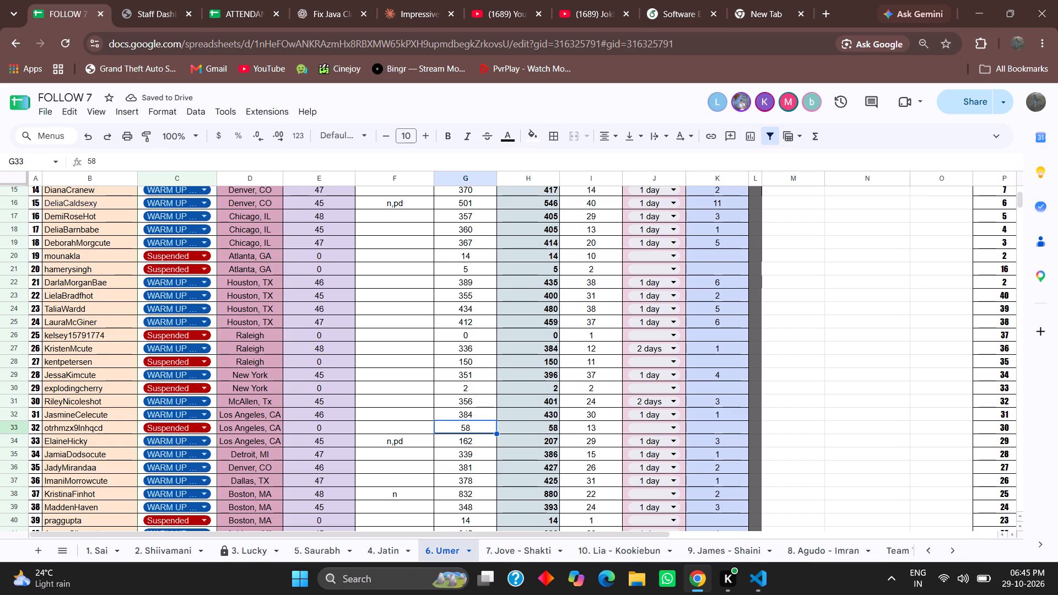
Set the Current No. FF values to 167 in G34 for the Los Angeles account and 342 in G35 for the Detroit account.
{"action": "key", "text": "Down"}
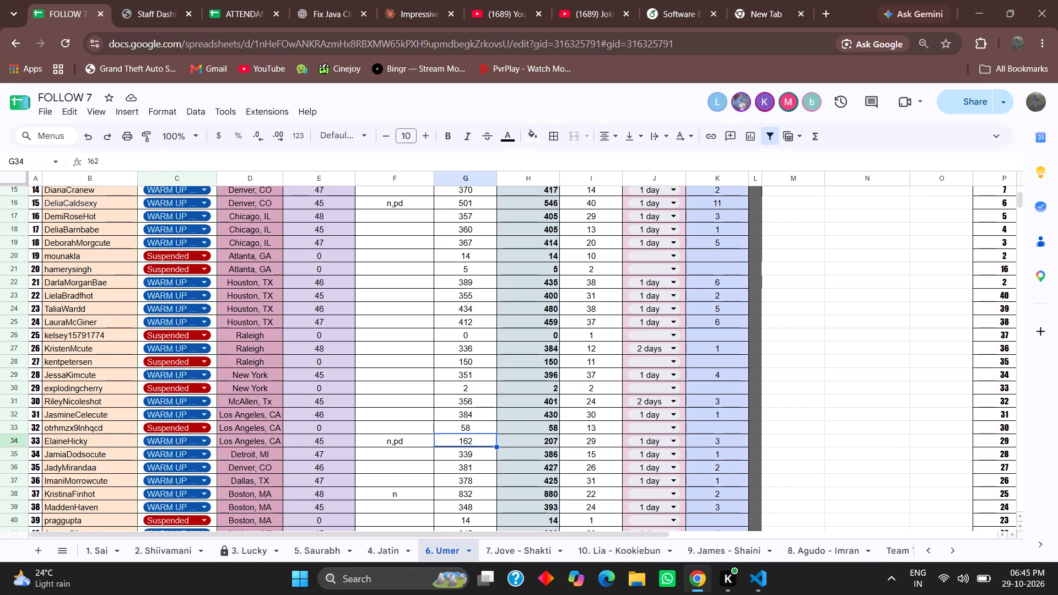
{"action": "type", "text": "167"}
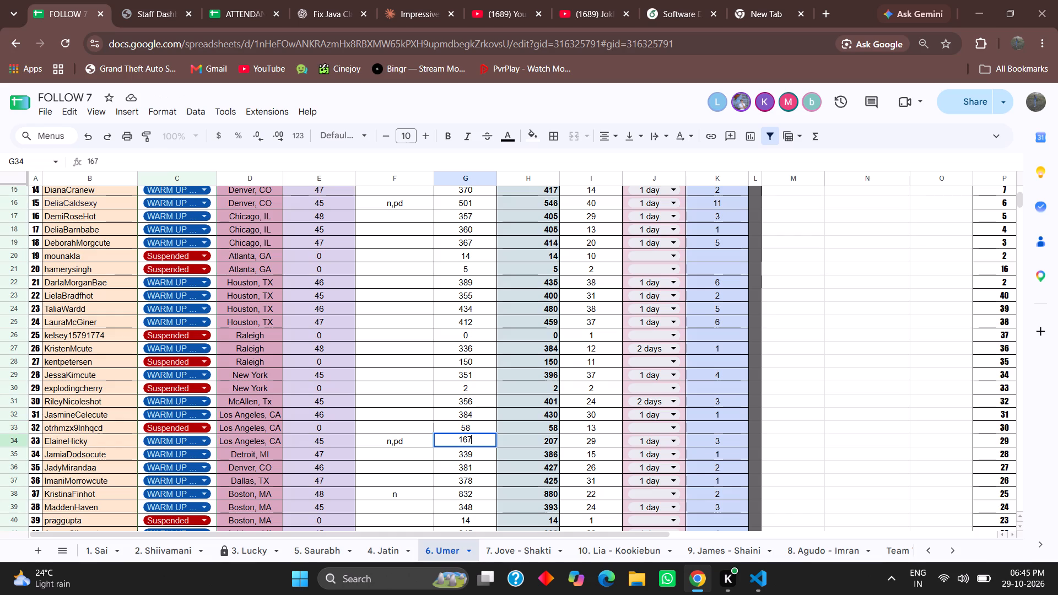
{"action": "key", "text": "Down"}
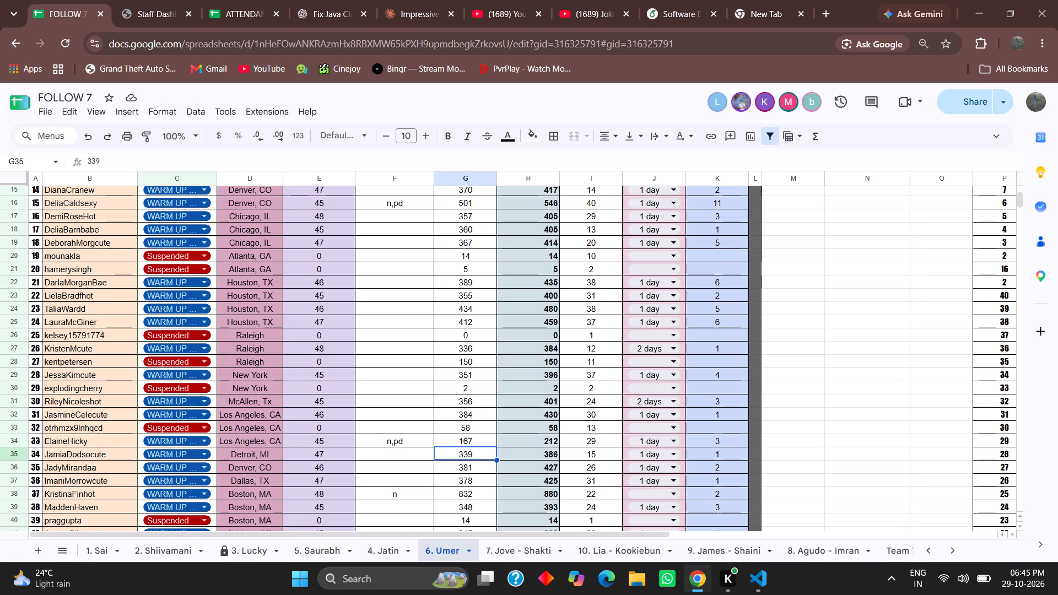
{"action": "key", "text": "3"}
{"action": "key", "text": "4"}
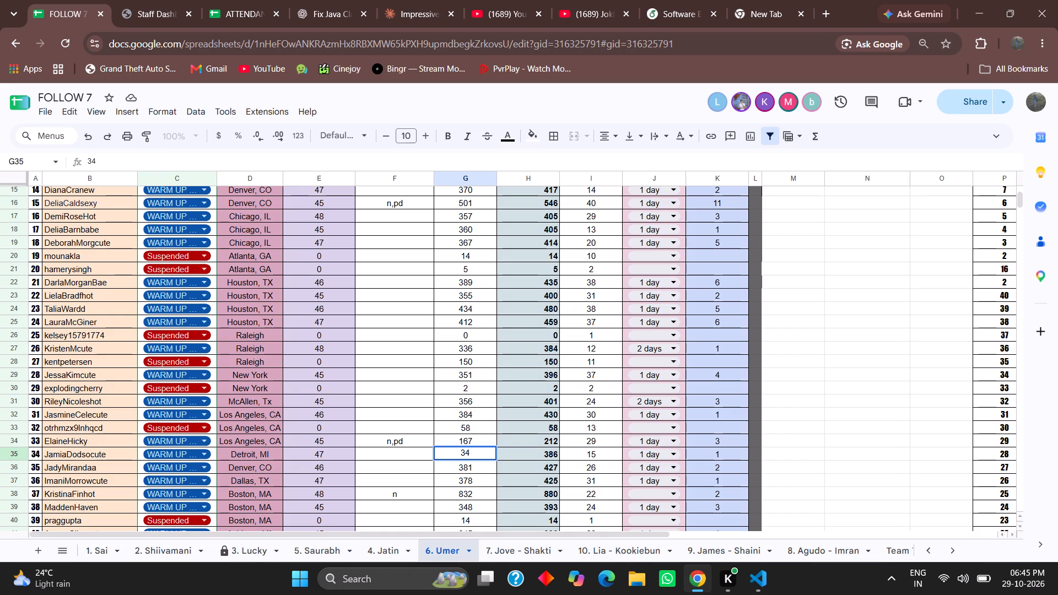
{"action": "key", "text": "2"}
{"action": "key", "text": "Down"}
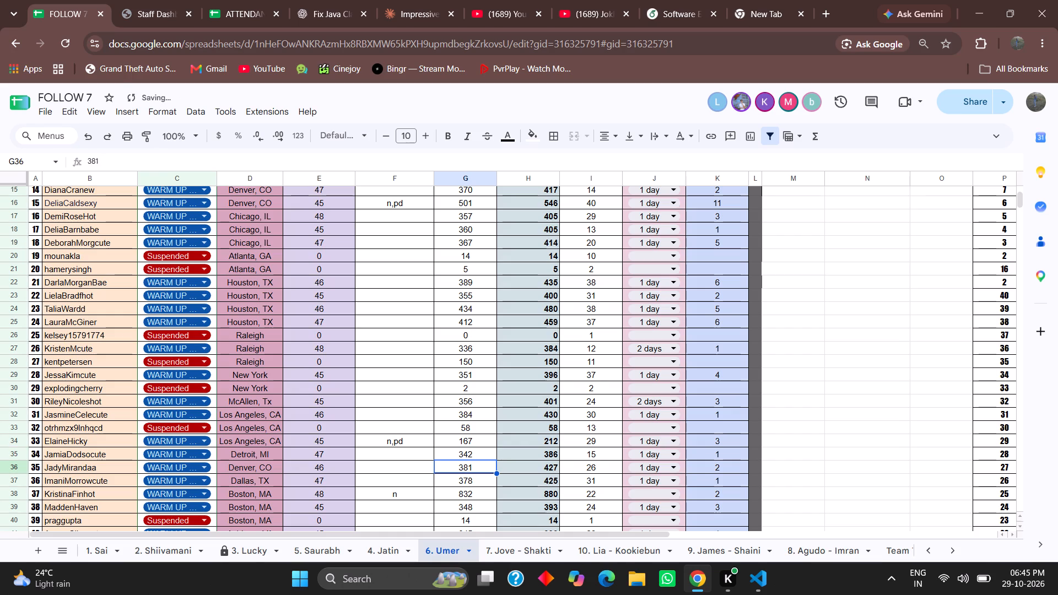
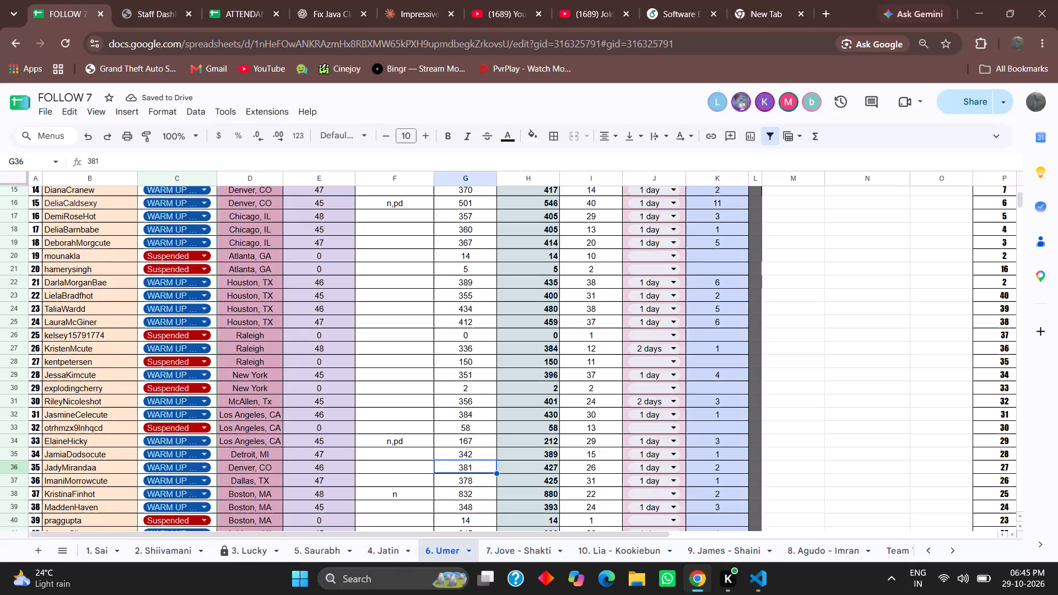
Set the Current No. FF values to 384 in G36 for the Denver account and 382 in G37 for the Dallas account.
{"action": "type", "text": "384"}
{"action": "key", "text": "Down"}
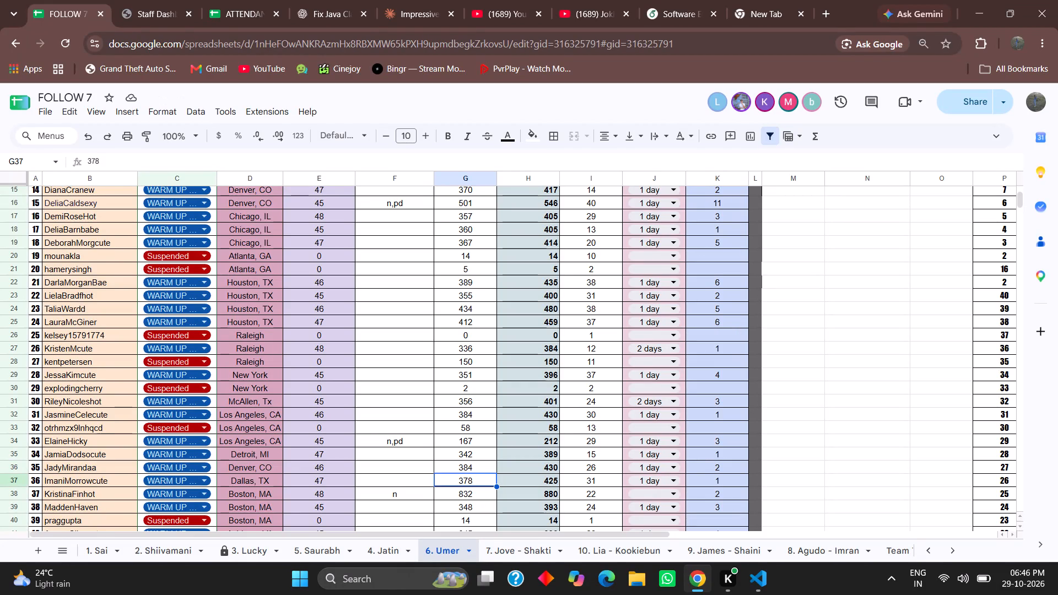
{"action": "key", "text": "3"}
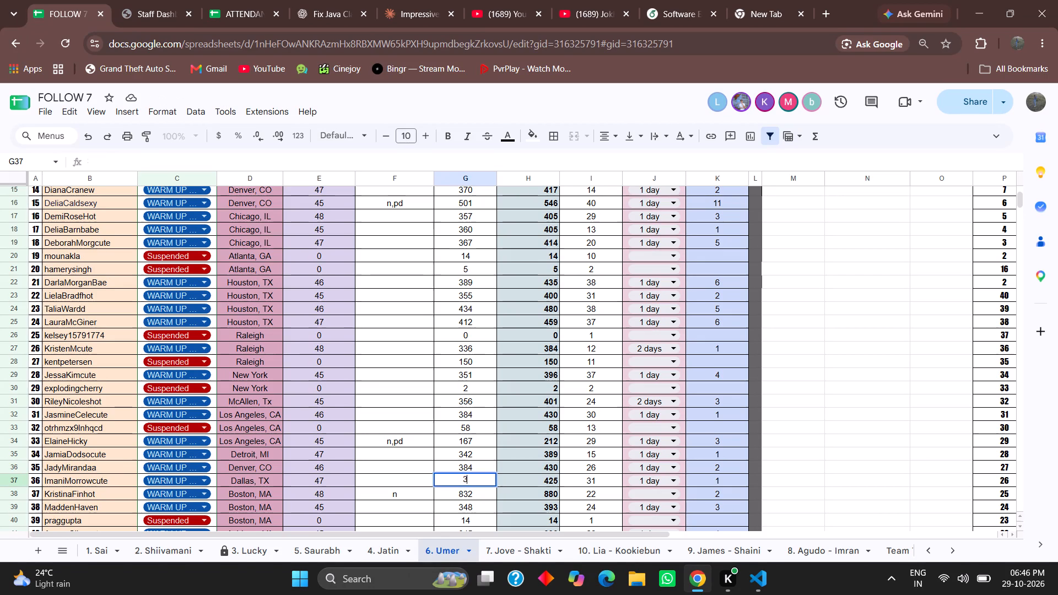
{"action": "key", "text": "8"}
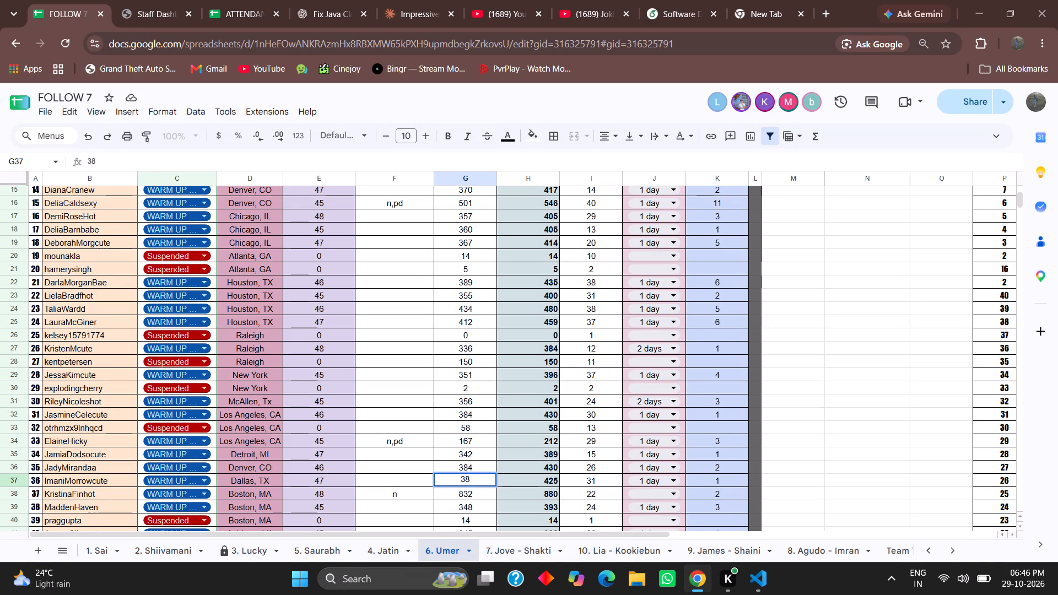
{"action": "key", "text": "2"}
{"action": "key", "text": "Down"}
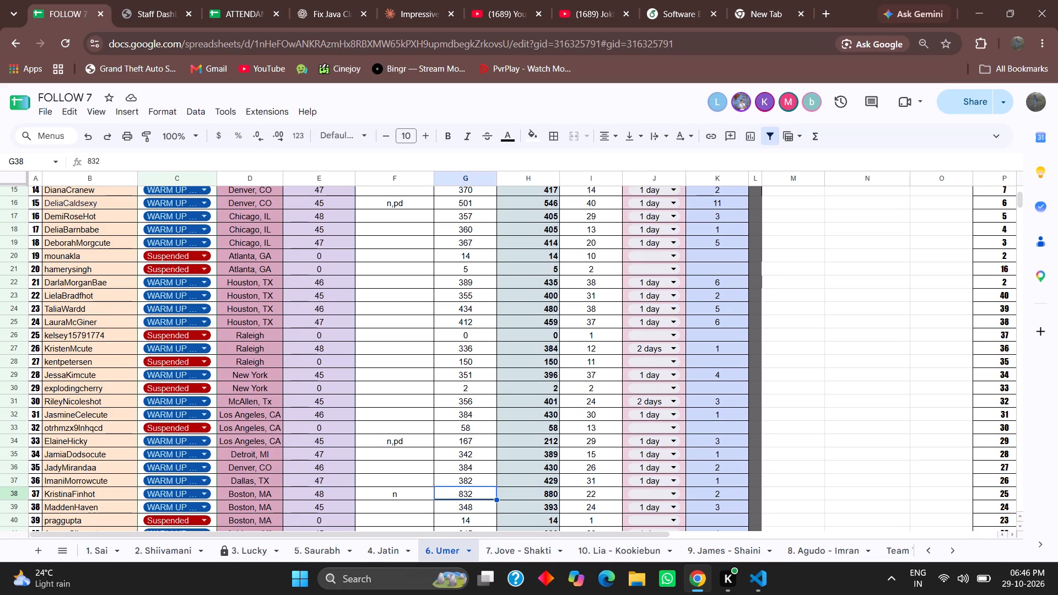
Set the Current No. FF values for the two active Boston accounts to 839 in G38 and 351 in G39.
{"action": "type", "text": "83"}
{"action": "key", "text": "9"}
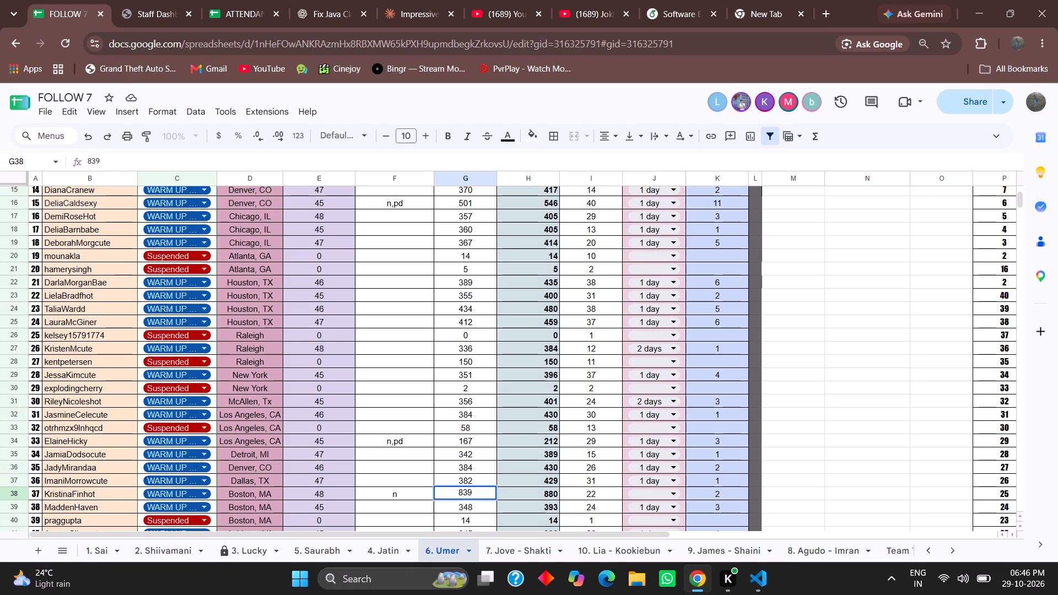
{"action": "key", "text": "Down"}
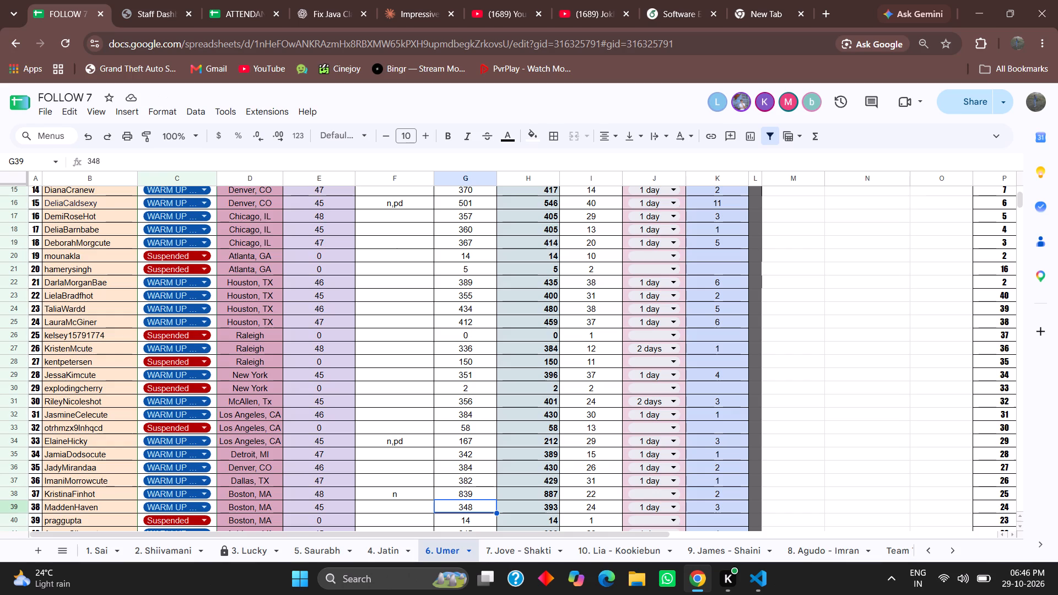
{"action": "scroll", "coordinate": [474, 286], "scroll_direction": "up", "scroll_amount": 2}
{"action": "scroll", "coordinate": [436, 320], "scroll_direction": "down", "scroll_amount": 4}
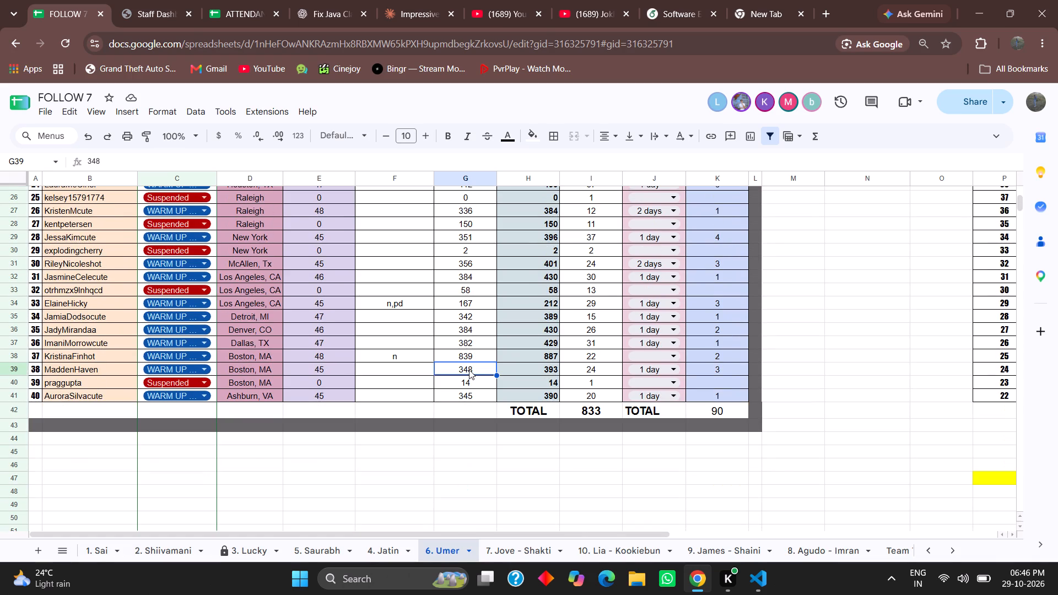
{"action": "type", "text": "351"}
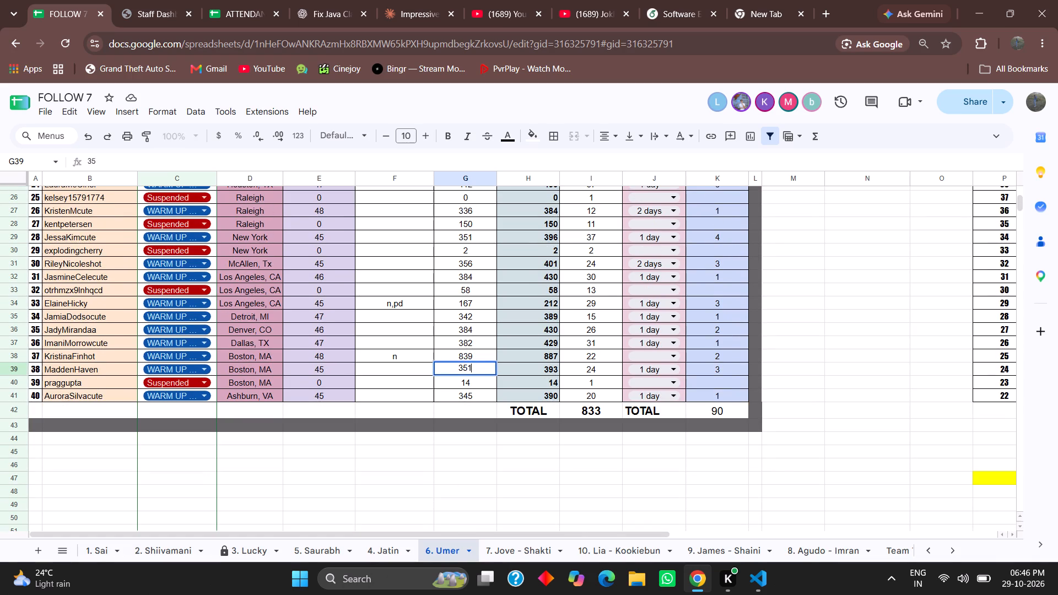
{"action": "key", "text": "Down"}
Skip the suspended Boston account and set the Current No. FF value to 343 in G41 for the Ashburn account.
{"action": "key", "text": "Down"}
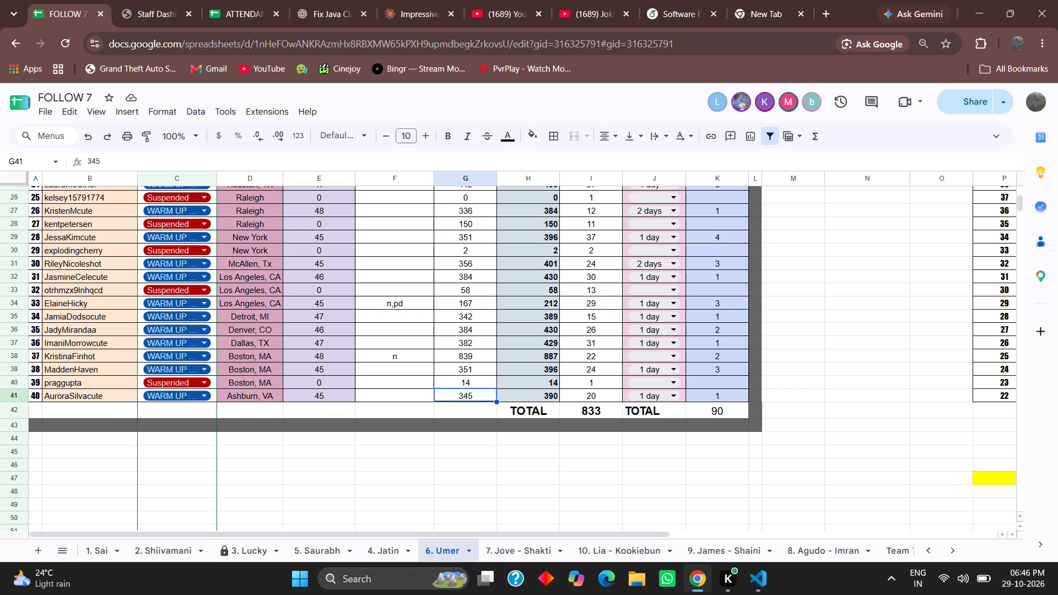
{"action": "type", "text": "343"}
{"action": "left_click", "coordinate": [920, 309]}
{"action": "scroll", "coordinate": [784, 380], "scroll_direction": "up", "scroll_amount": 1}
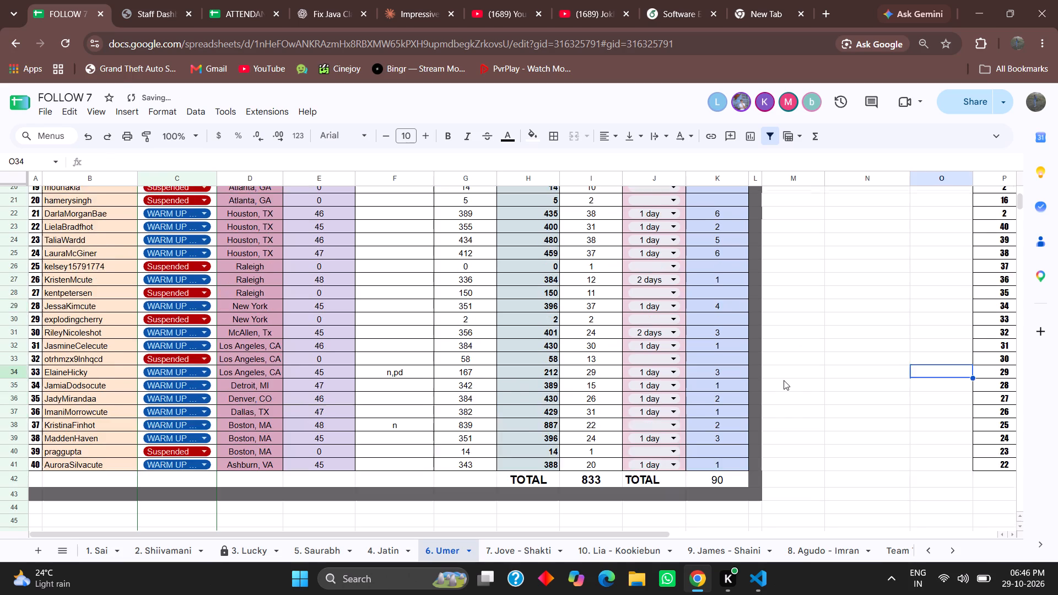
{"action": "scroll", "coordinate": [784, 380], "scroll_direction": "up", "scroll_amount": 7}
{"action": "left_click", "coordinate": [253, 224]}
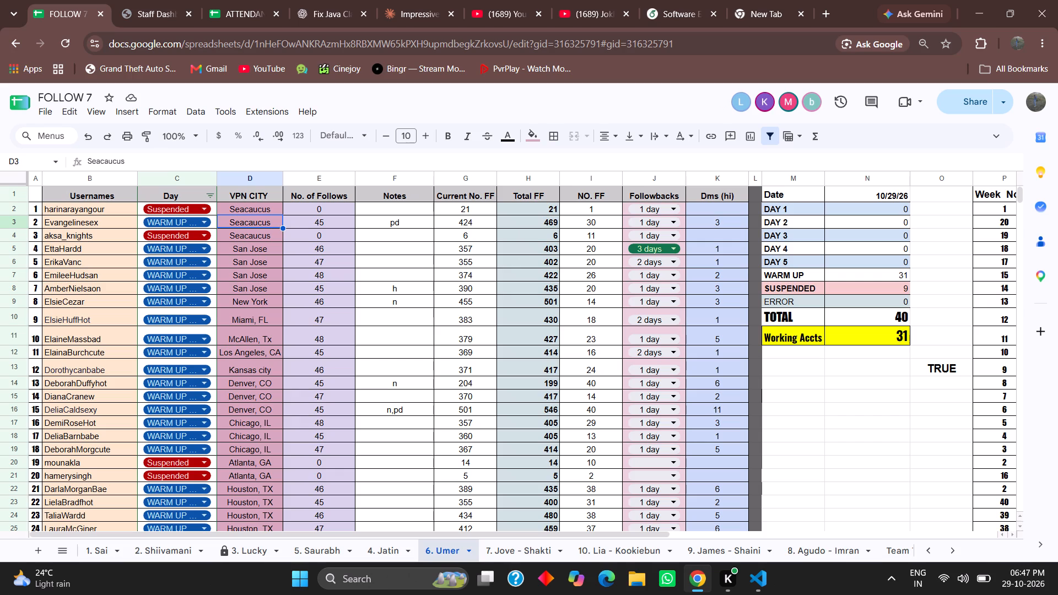
Resume the paused GOD KNOWS official audio on YouTube and return to the FOLLOW 7 spreadsheet.
{"action": "left_click", "coordinate": [586, 0]}
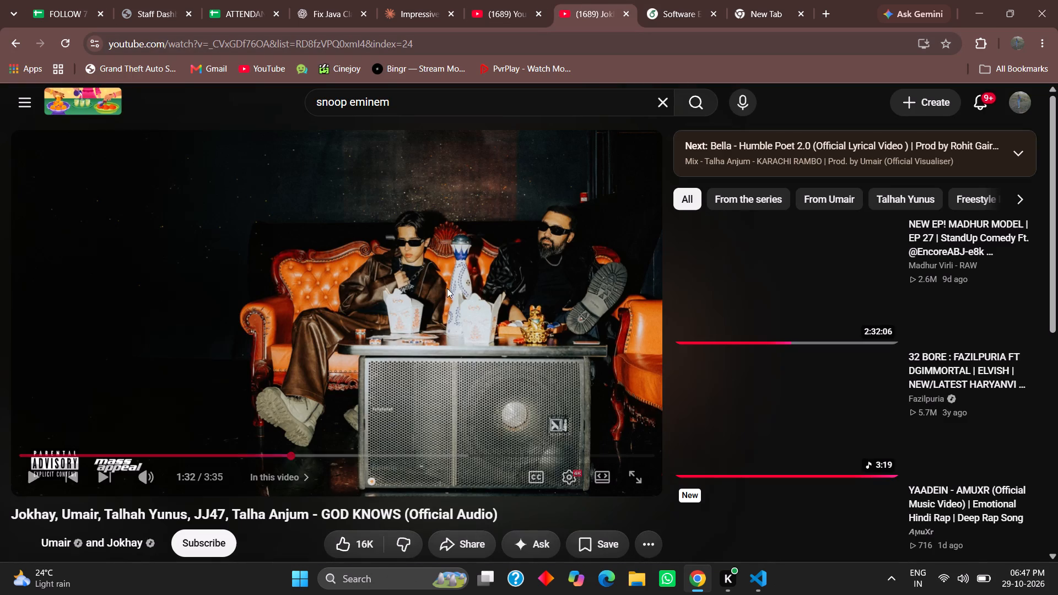
{"action": "left_click", "coordinate": [347, 277]}
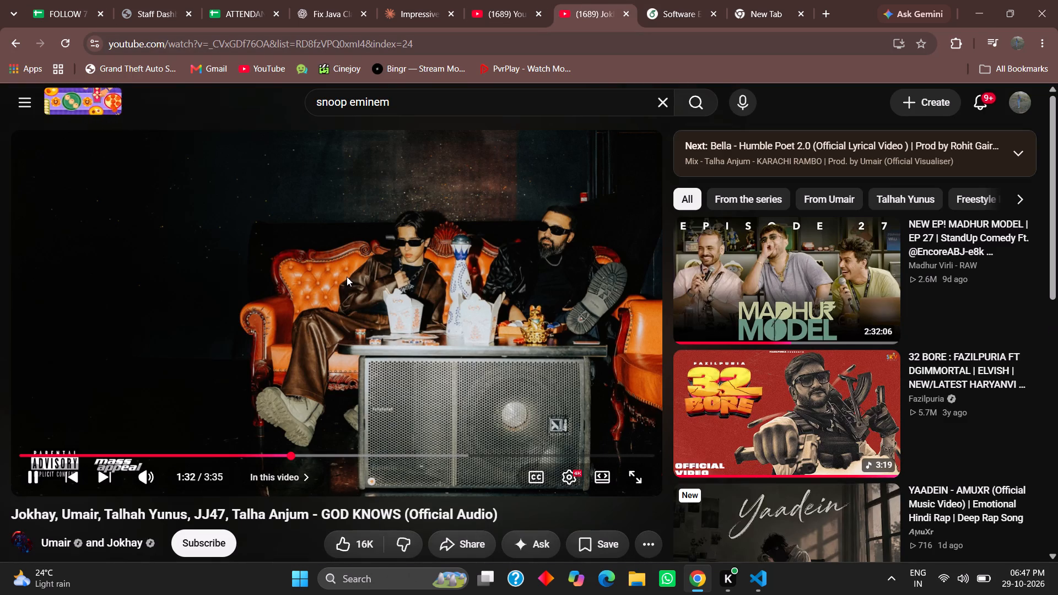
{"action": "left_click", "coordinate": [88, 0]}
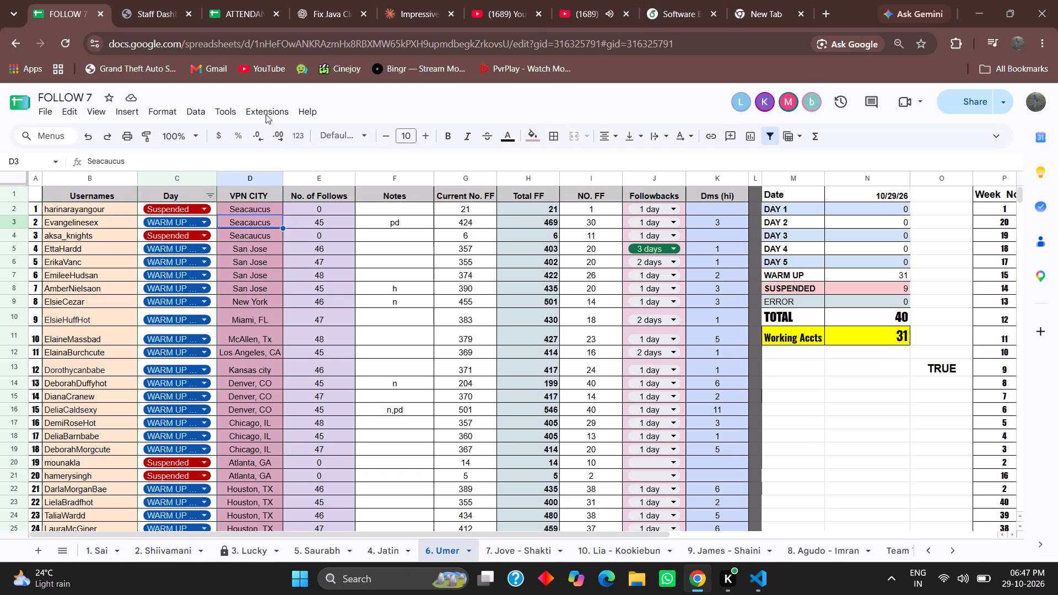